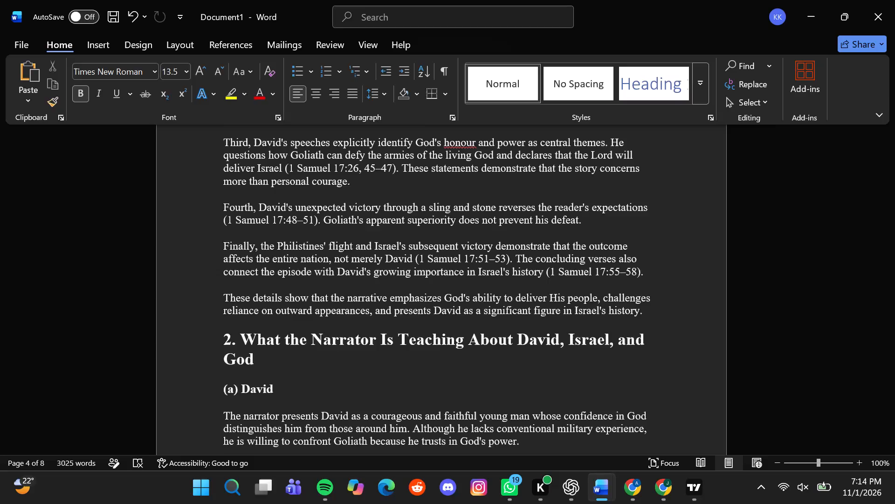
pyautogui.scroll(-1, 638, 434)
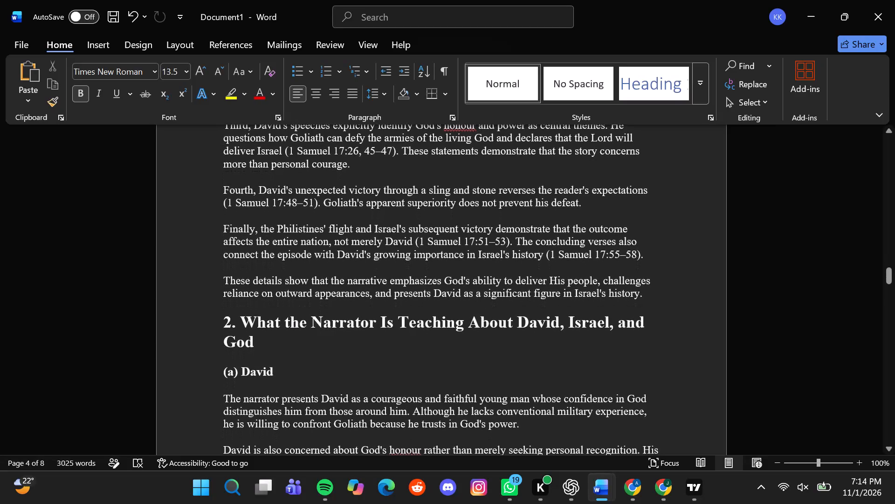
pyautogui.scroll(-1, 638, 434)
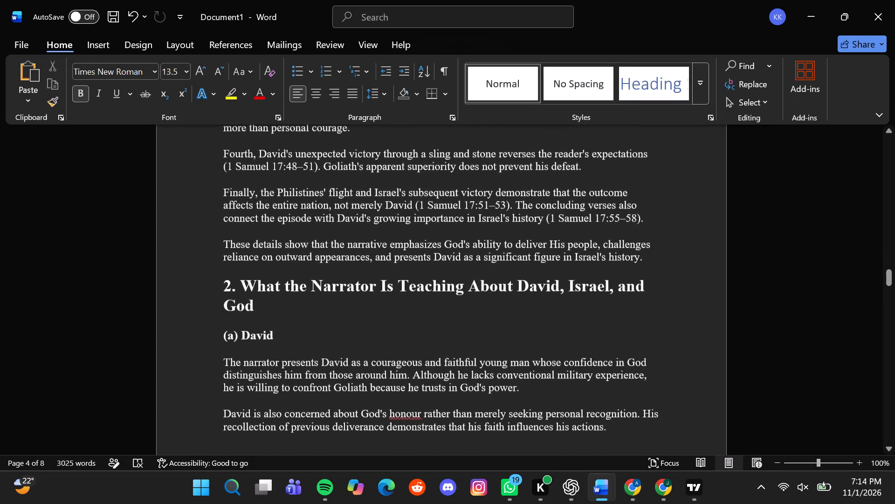
pyautogui.scroll(-1, 638, 434)
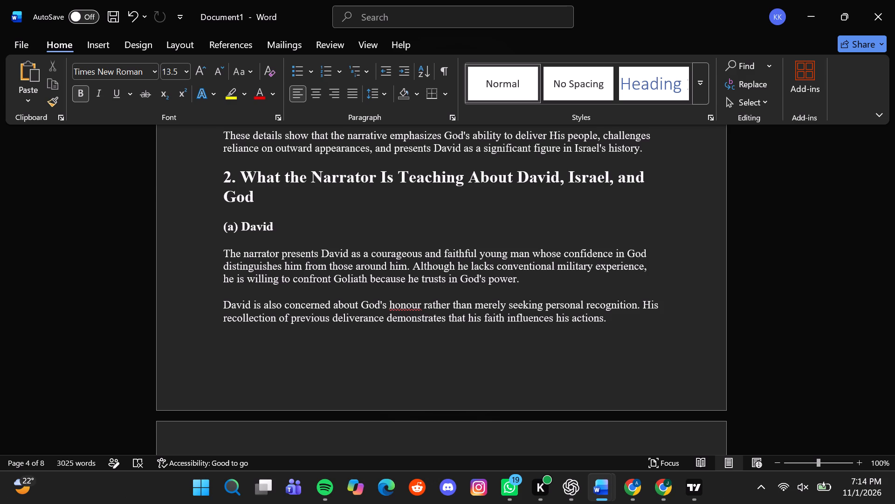
pyautogui.scroll(-1, 638, 434)
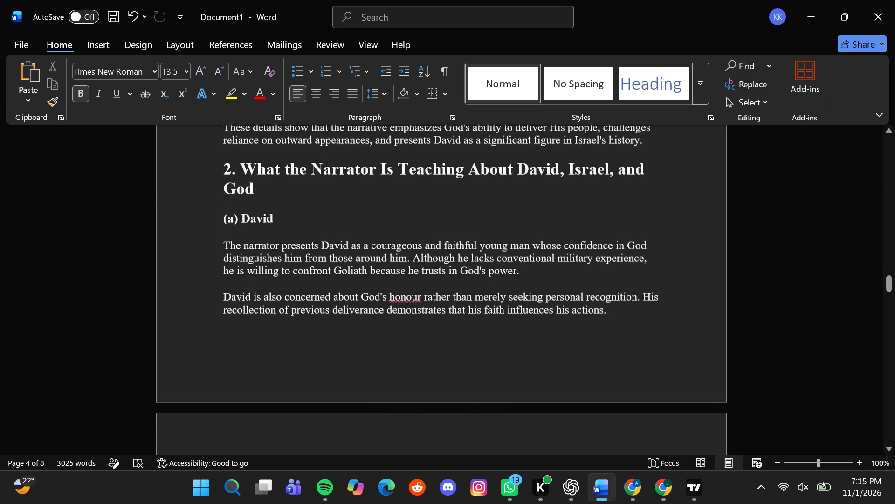
pyautogui.scroll(-1, 638, 434)
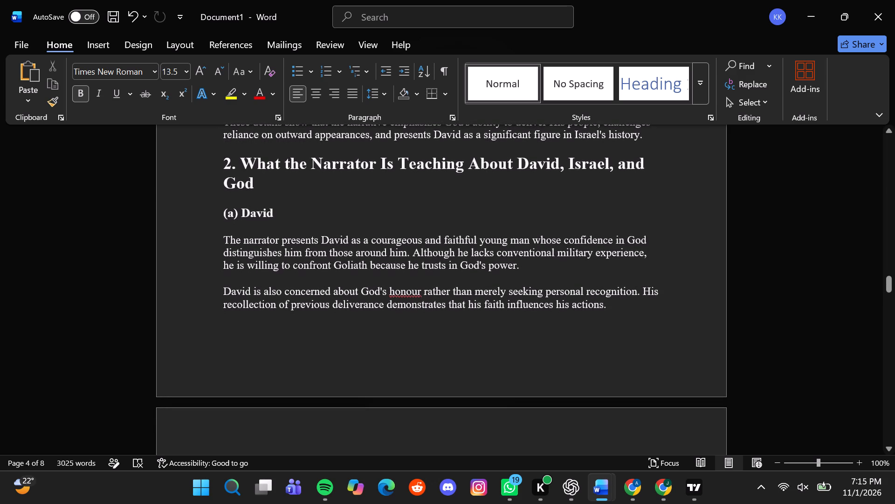
pyautogui.scroll(-3, 638, 434)
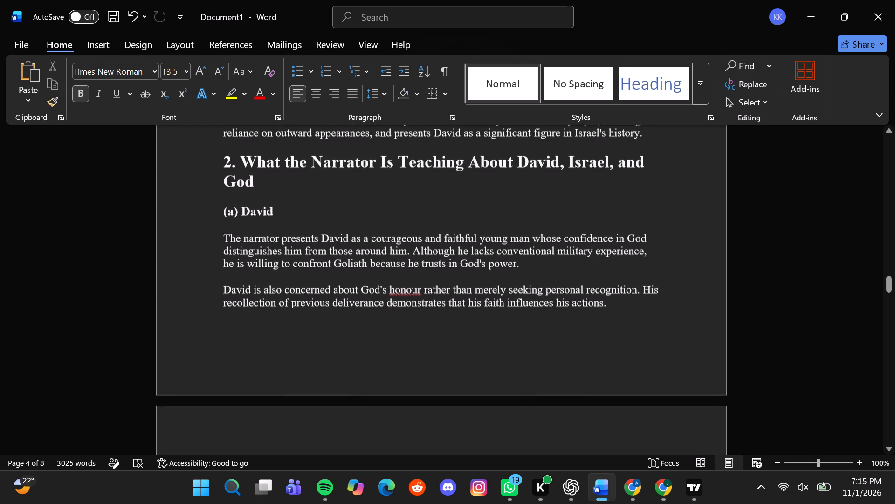
pyautogui.scroll(-2, 638, 434)
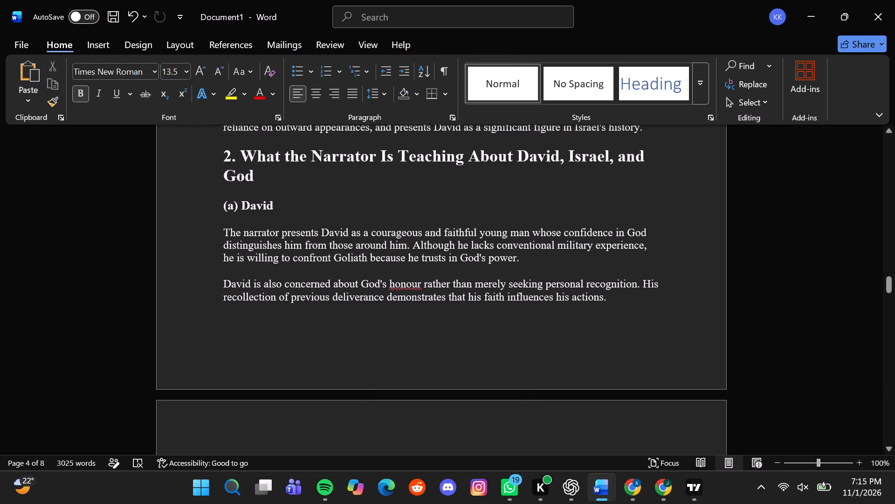
pyautogui.scroll(-2, 638, 434)
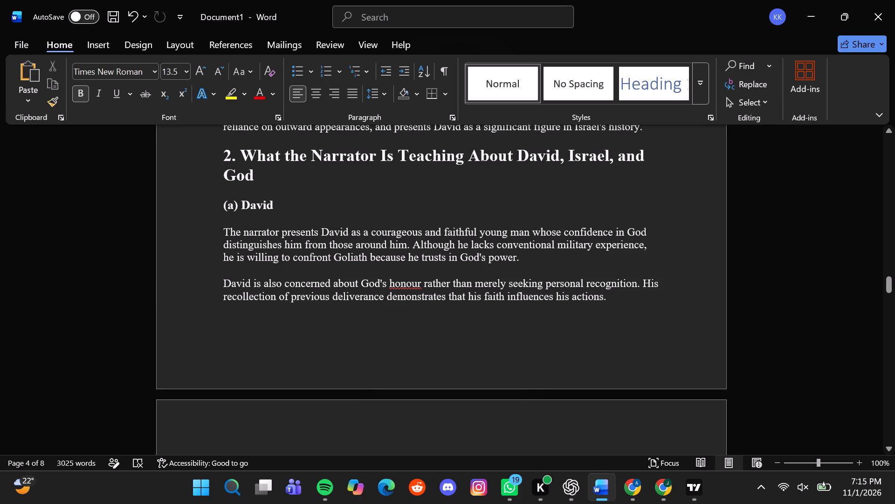
pyautogui.scroll(-2, 638, 434)
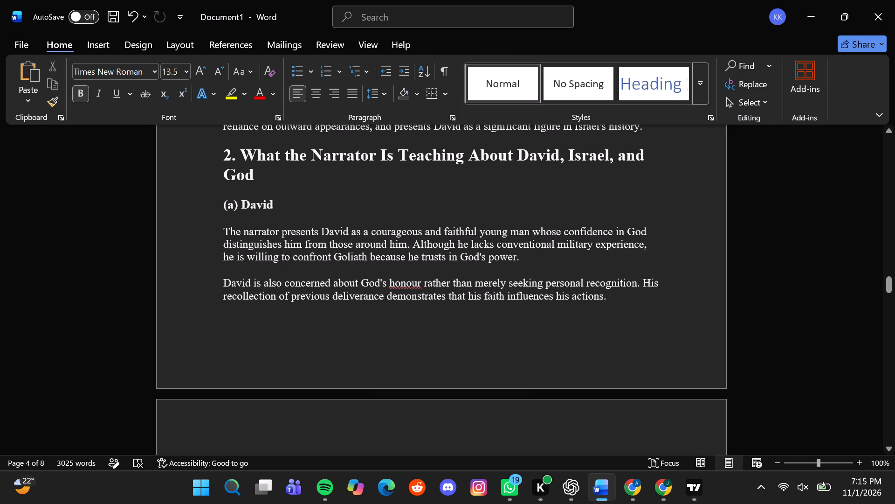
pyautogui.scroll(-2, 638, 434)
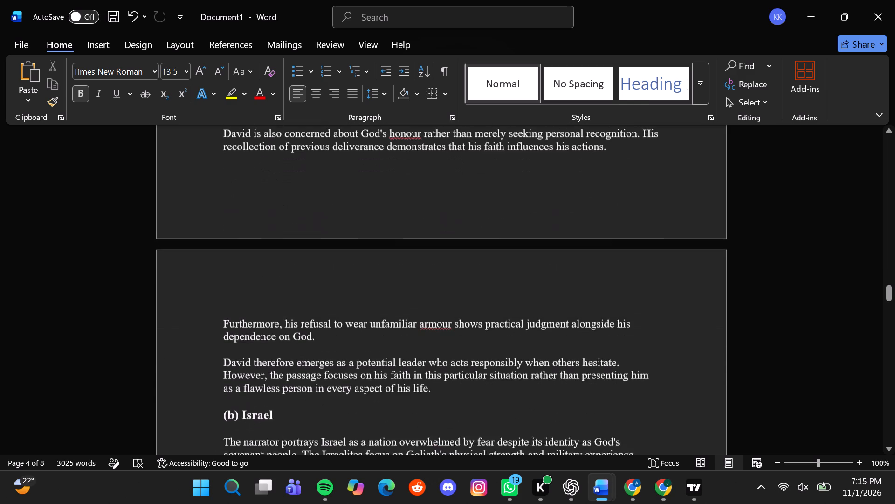
pyautogui.scroll(-2, 638, 434)
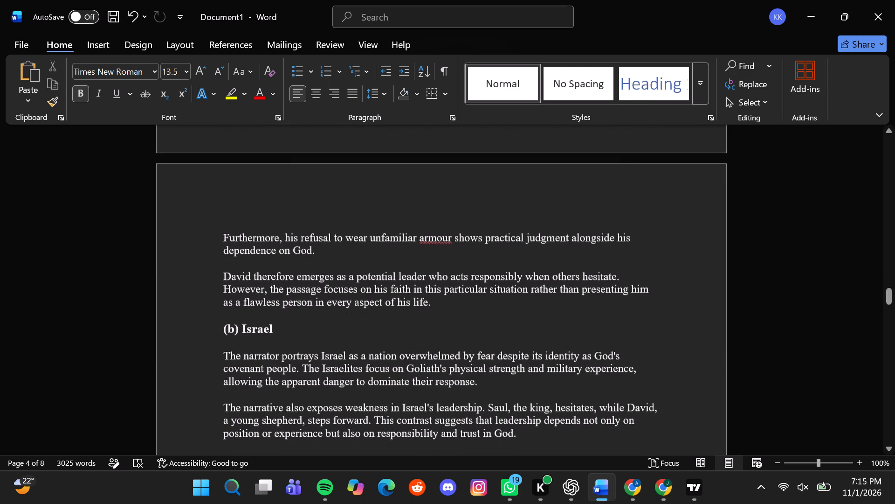
pyautogui.scroll(-2, 638, 434)
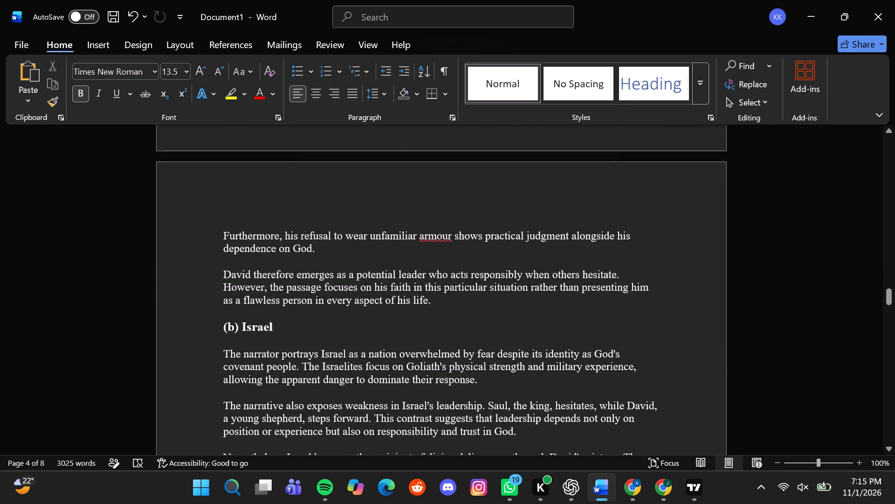
pyautogui.scroll(-2, 638, 434)
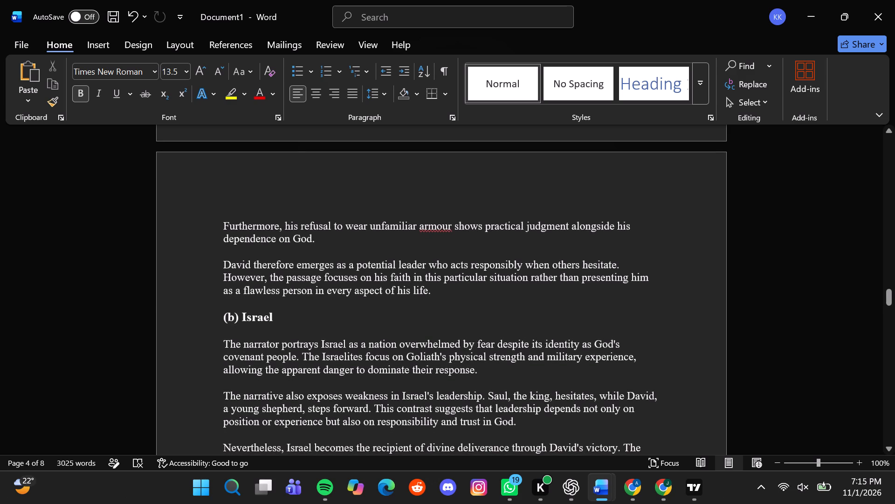
pyautogui.scroll(-1, 638, 434)
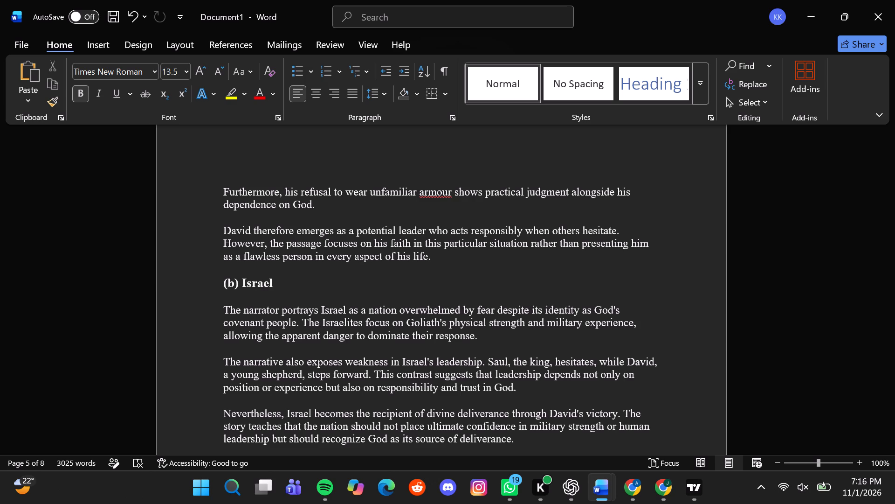
pyautogui.click(611, 195)
pyautogui.press('Right')
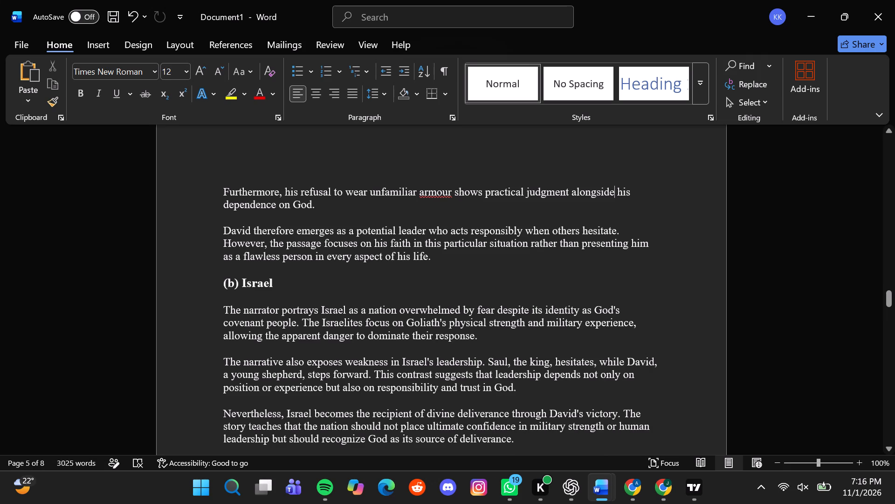
pyautogui.press('BackSpace')
pyautogui.press('BackSpace')
pyautogui.press('BackSpace')
pyautogui.press('BackSpace')
pyautogui.press('BackSpace')
pyautogui.press('BackSpace')
pyautogui.press('BackSpace')
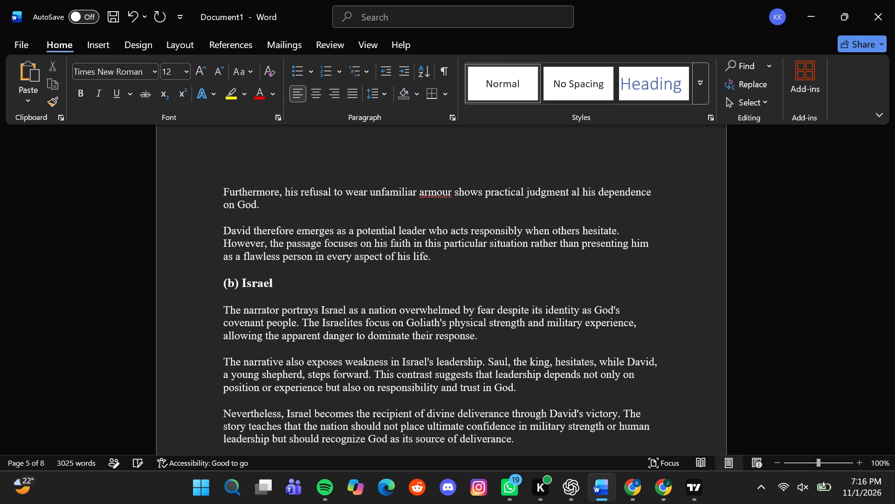
pyautogui.press('BackSpace')
pyautogui.press('BackSpace')
pyautogui.write('together')
pyautogui.press('space')
pyautogui.write('with')
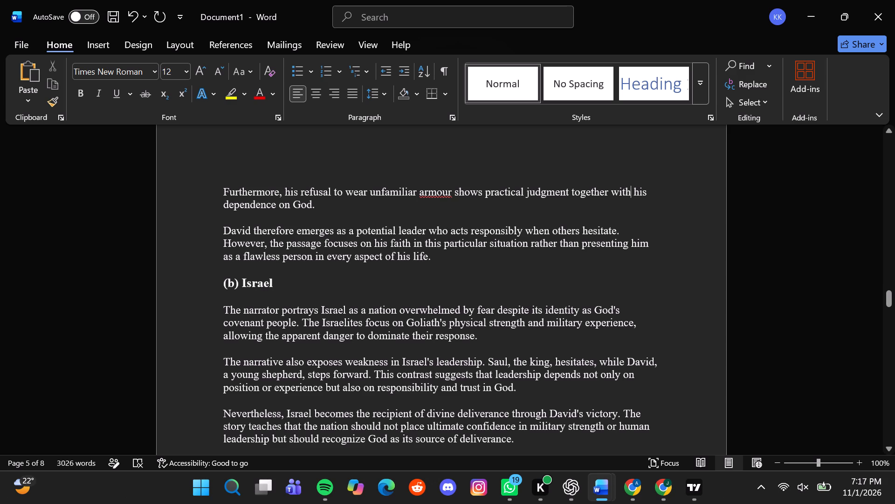
# Read on through the (b) Israel subsection and into (c) God.
pyautogui.scroll(-1, 583, 395)
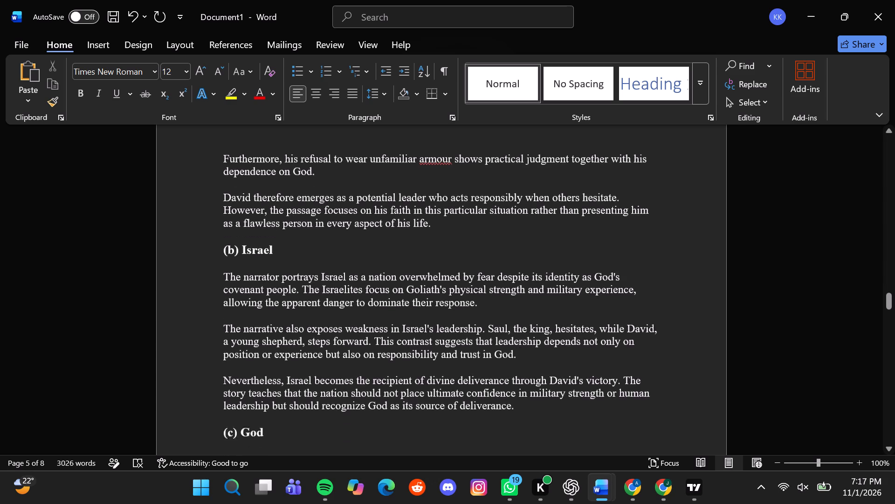
pyautogui.scroll(-2, 583, 395)
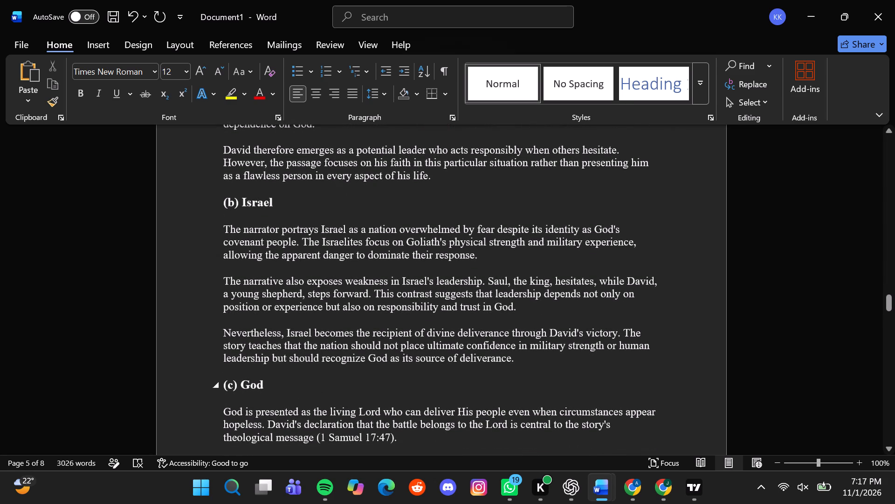
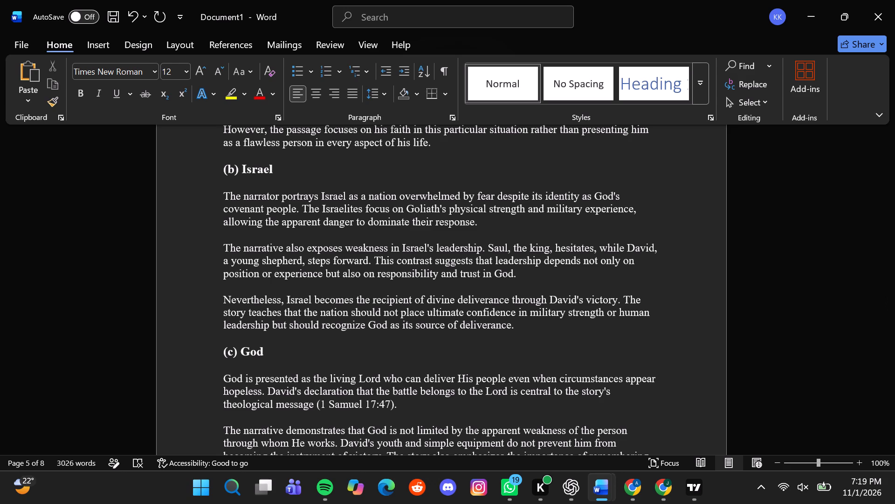
pyautogui.scroll(-1, 646, 441)
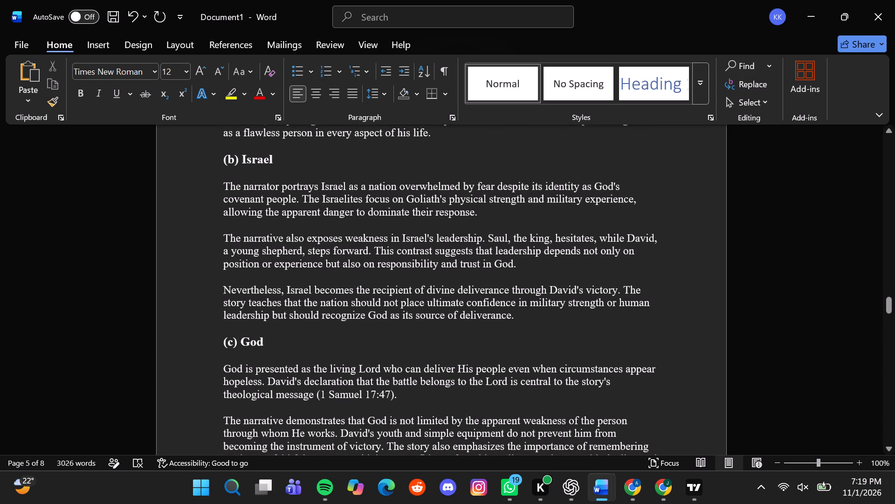
pyautogui.click(319, 210)
pyautogui.press('BackSpace')
pyautogui.press('BackSpace')
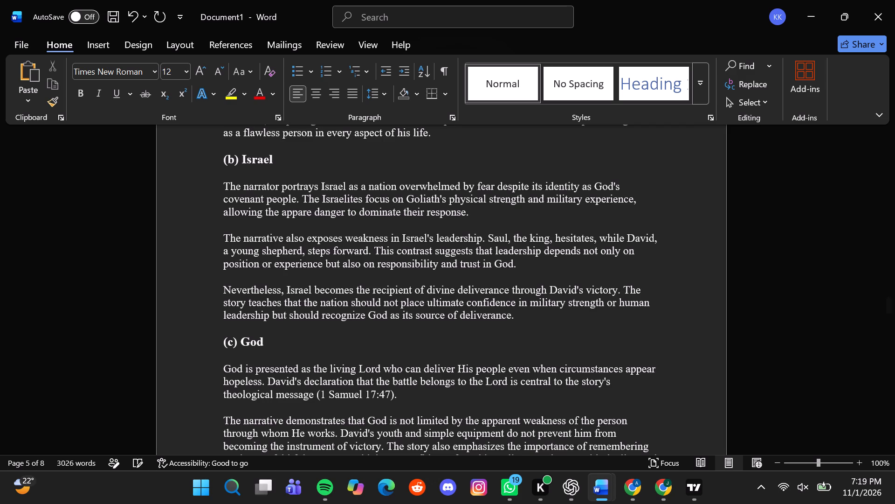
pyautogui.press('BackSpace')
pyautogui.press('BackSpace')
pyautogui.press('BackSpace')
pyautogui.press('BackSpace')
pyautogui.press('BackSpace')
pyautogui.press('BackSpace')
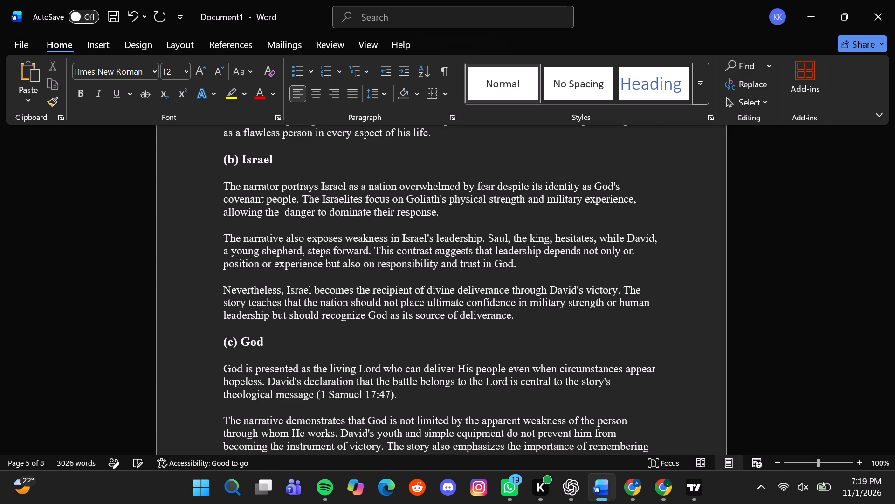
pyautogui.press('BackSpace')
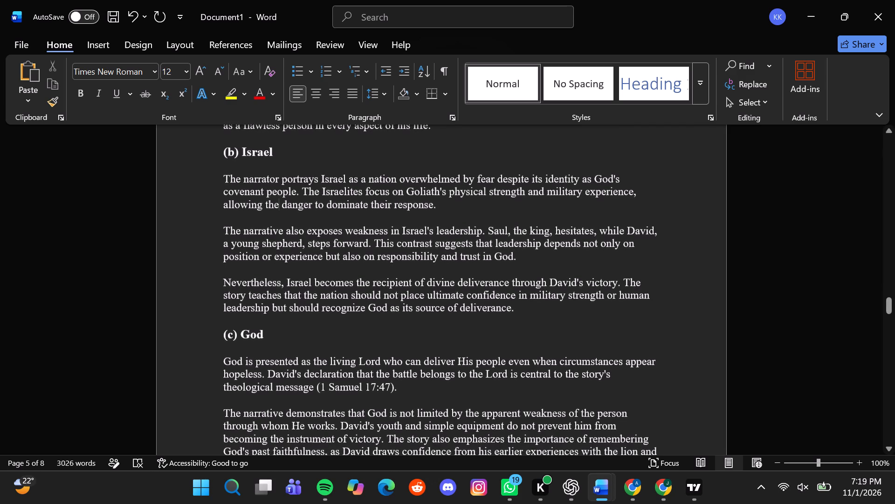
# Read through the remaining (b) Israel paragraphs and the (c) God subsection, checking for difficult wording.
pyautogui.scroll(-1, 408, 329)
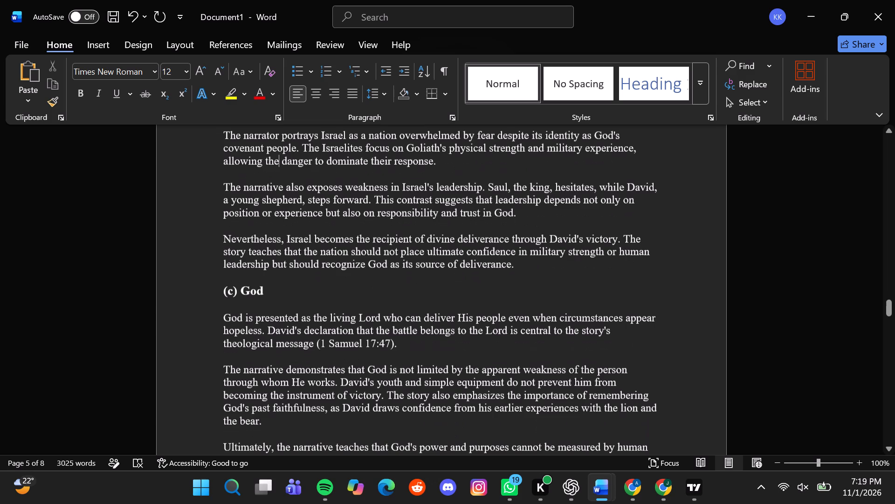
pyautogui.scroll(-3, 408, 329)
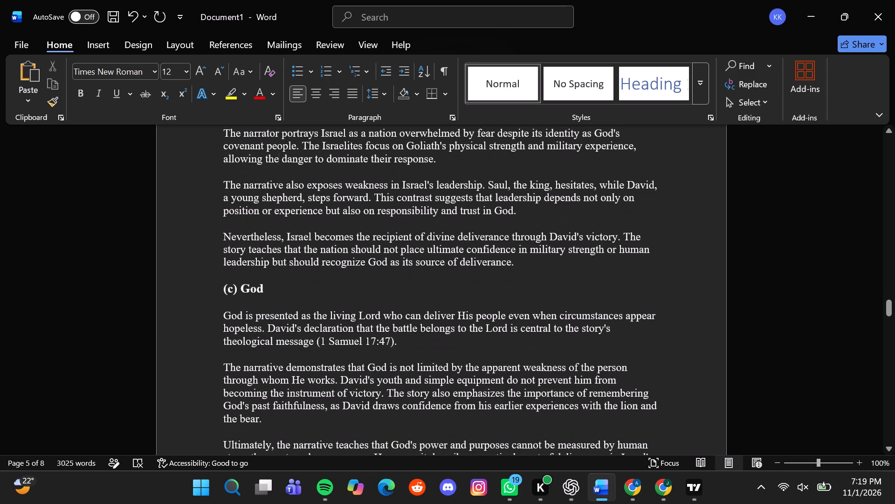
pyautogui.scroll(-9, 408, 329)
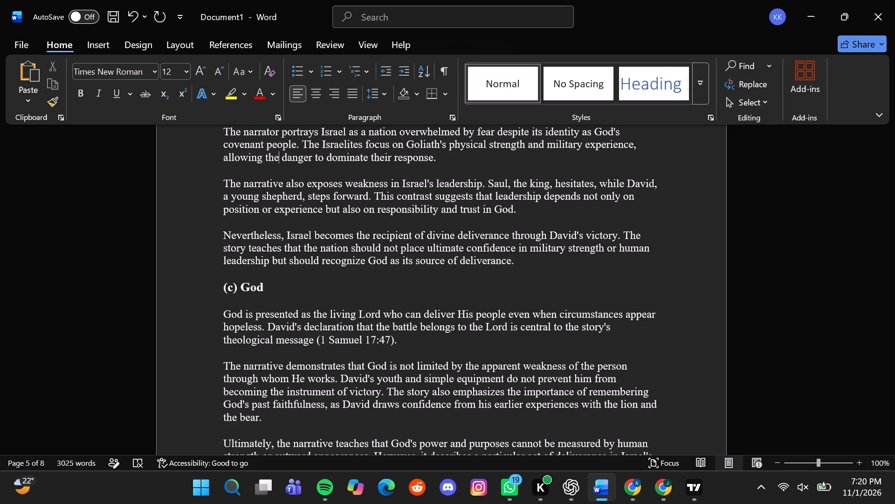
pyautogui.scroll(-1, 408, 329)
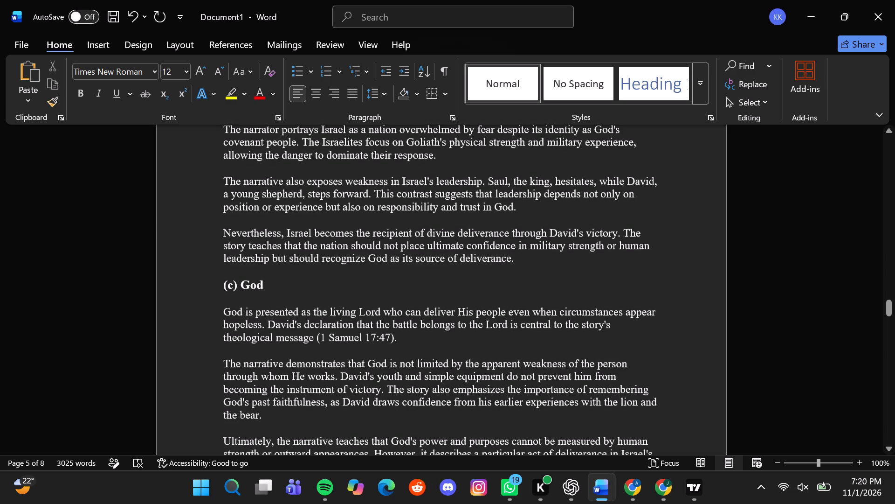
pyautogui.scroll(-1, 408, 329)
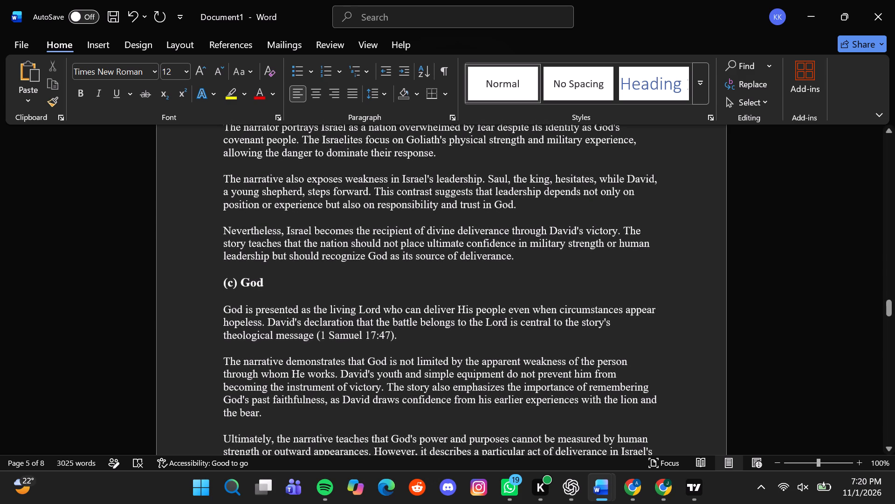
pyautogui.scroll(-2, 408, 329)
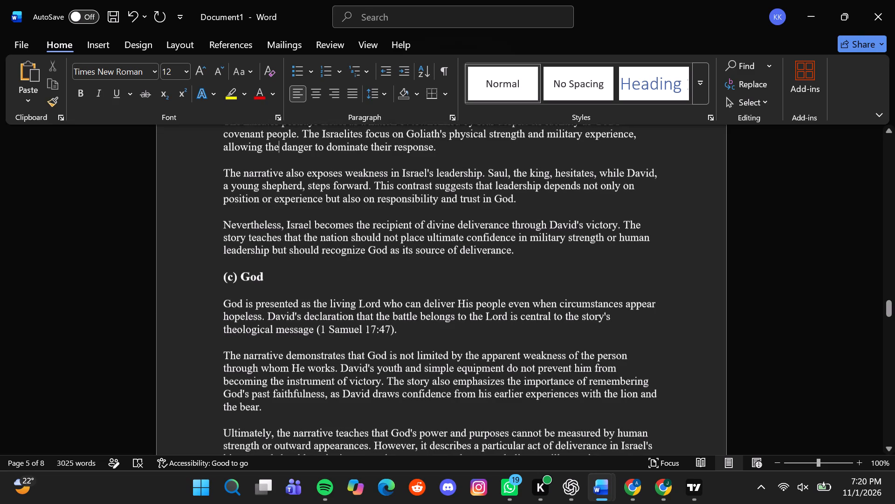
pyautogui.scroll(-3, 408, 329)
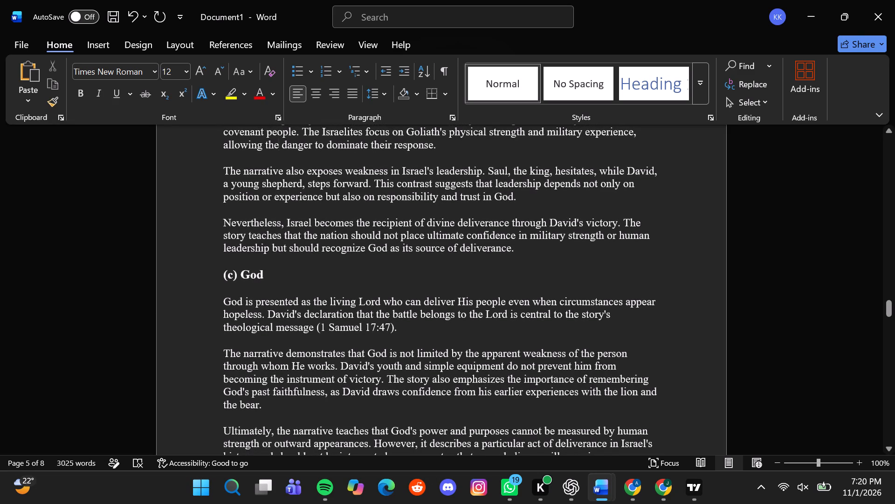
pyautogui.scroll(-1, 408, 329)
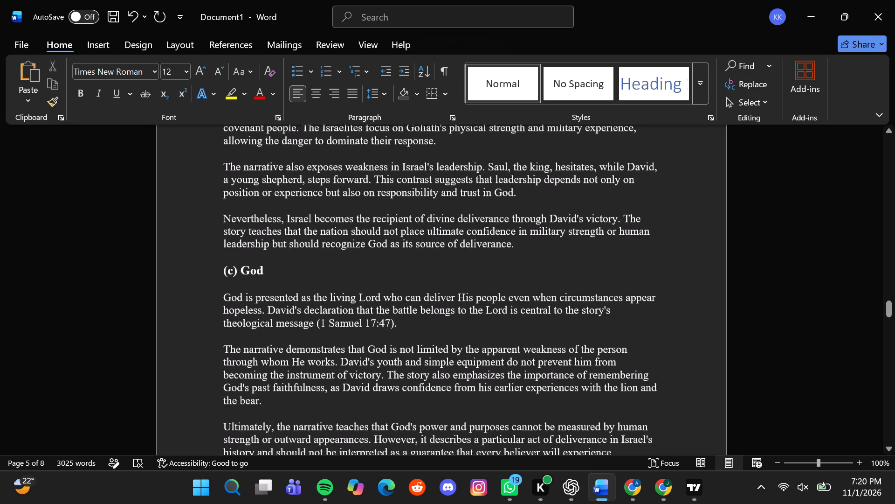
pyautogui.scroll(-1, 408, 329)
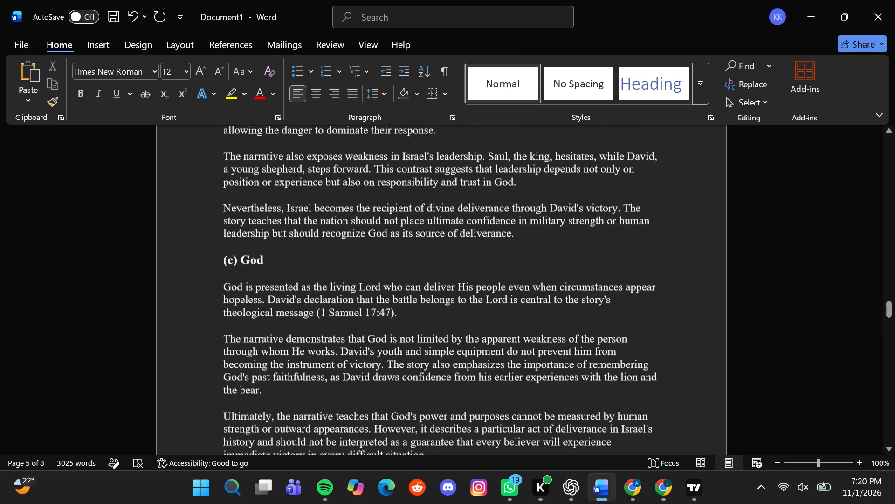
pyautogui.scroll(-1, 408, 329)
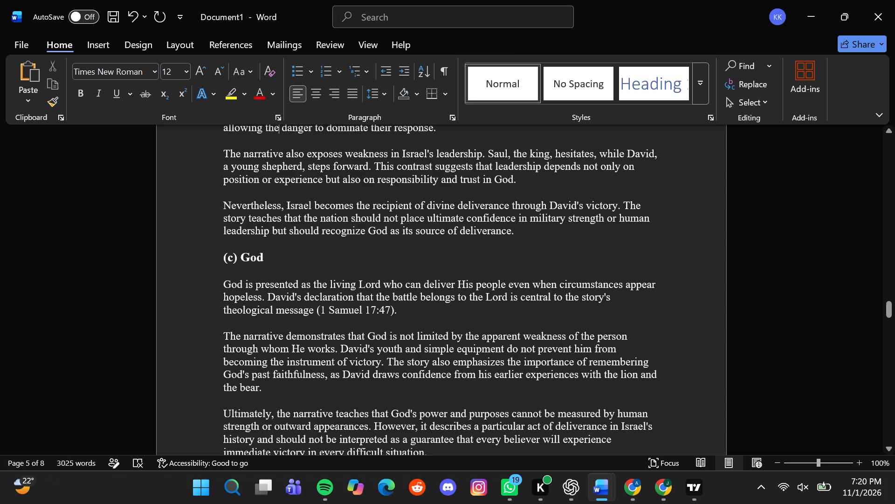
pyautogui.scroll(-3, 408, 329)
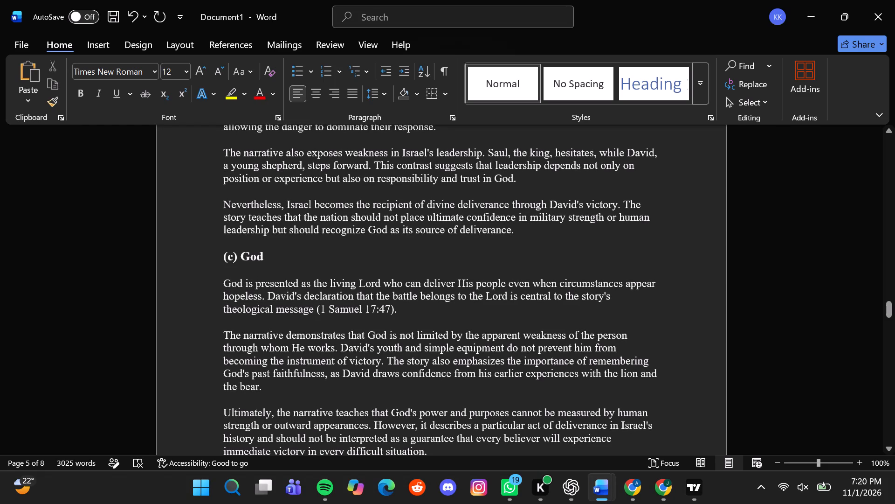
pyautogui.scroll(-2, 408, 329)
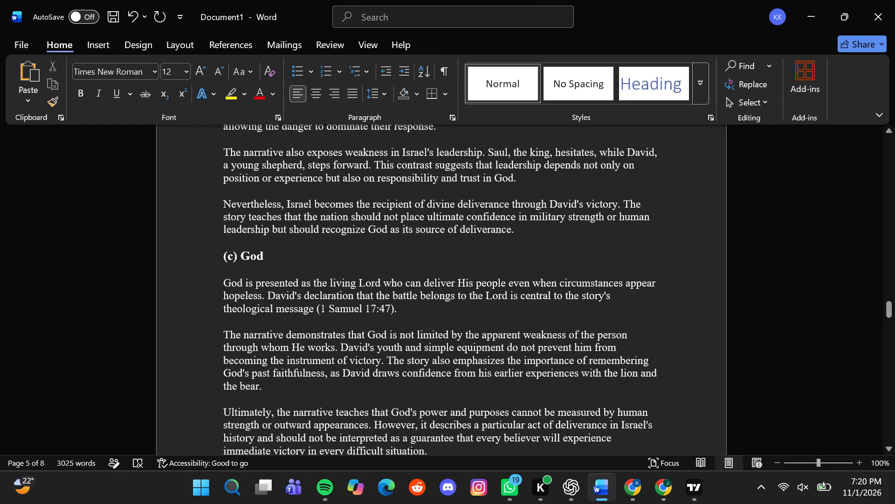
# Replace "ultimate" with "all" before "confidence in military strength" in the last paragraph of the (b) Israel subsection.
pyautogui.click(461, 214)
pyautogui.press('BackSpace')
pyautogui.press('BackSpace')
pyautogui.press('BackSpace')
pyautogui.press('BackSpace')
pyautogui.press('BackSpace')
pyautogui.press('BackSpace')
pyautogui.press('BackSpace')
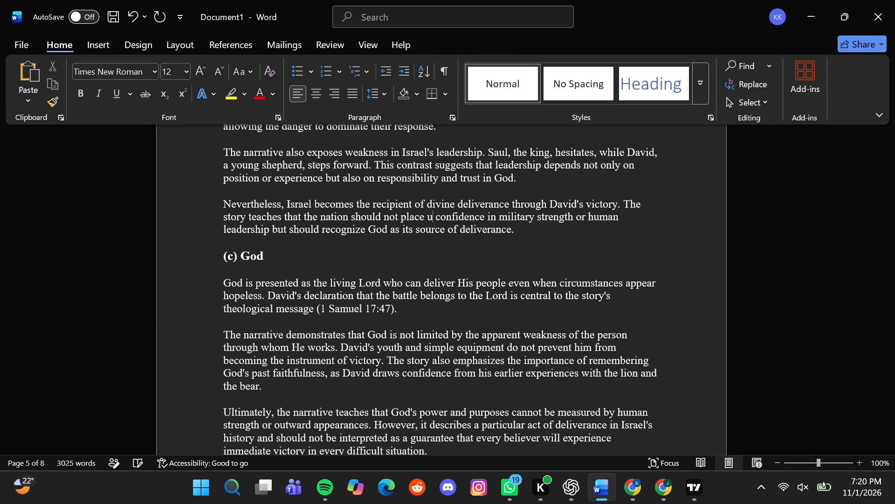
pyautogui.press('BackSpace')
pyautogui.write('all')
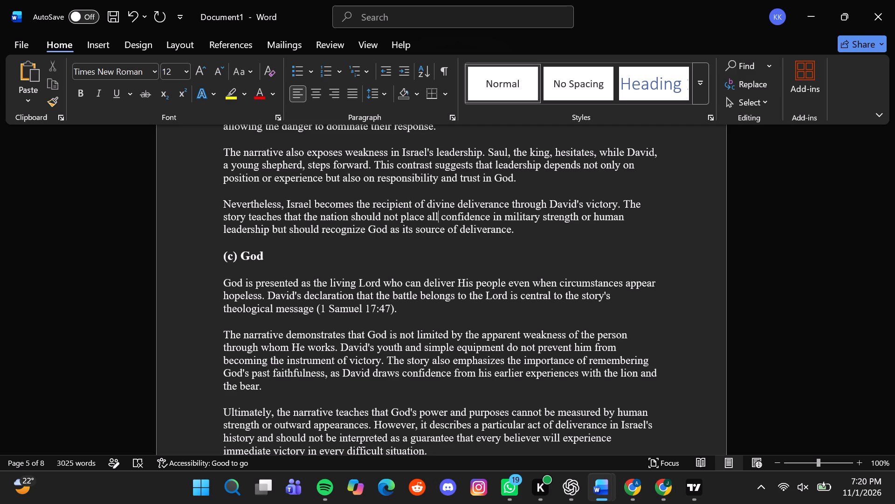
# Read the three paragraphs of the (c) God subsection up to the "Lessons for the Original Reading Audience" heading, checking for difficult wording.
pyautogui.scroll(-1, 461, 214)
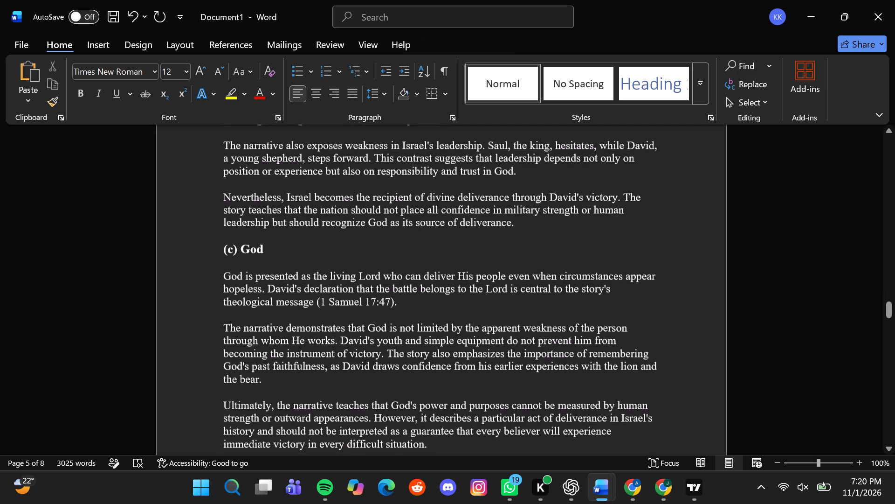
pyautogui.scroll(-1, 461, 214)
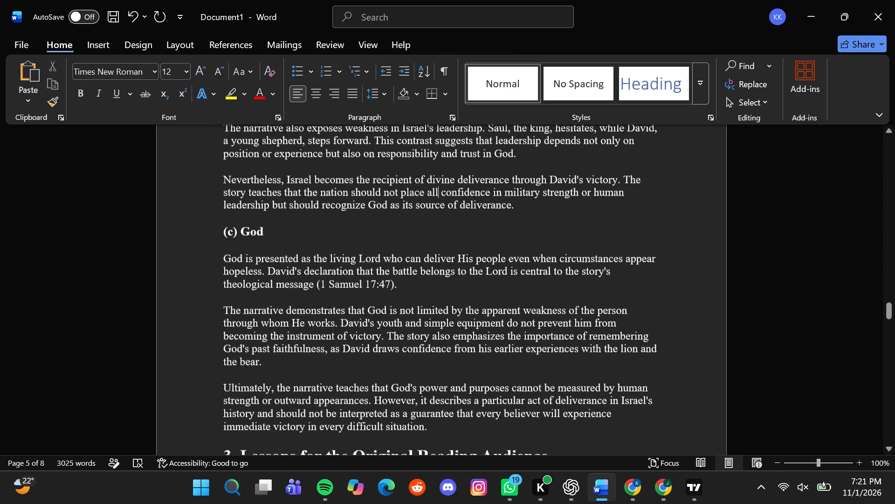
pyautogui.scroll(-3, 461, 214)
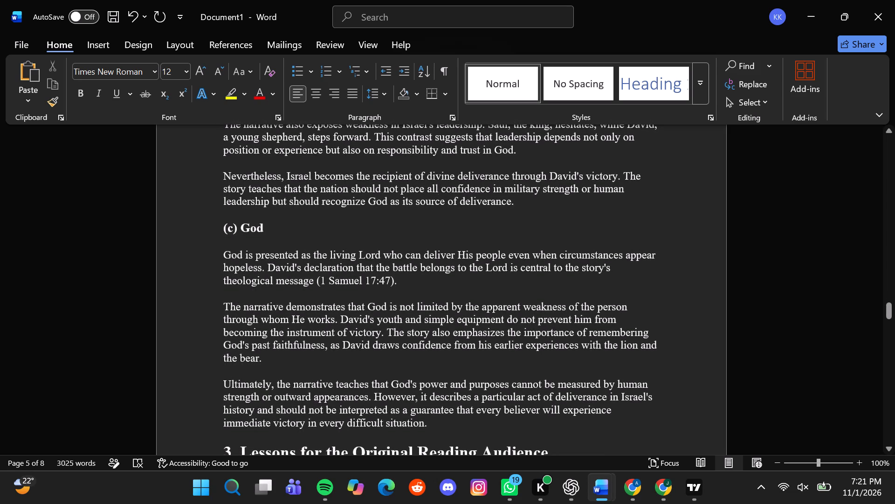
pyautogui.scroll(-1, 461, 214)
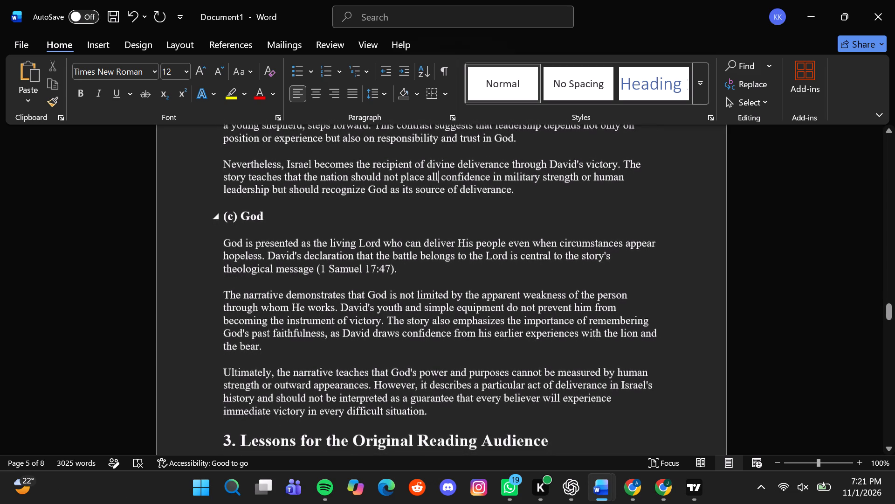
pyautogui.scroll(-2, 461, 214)
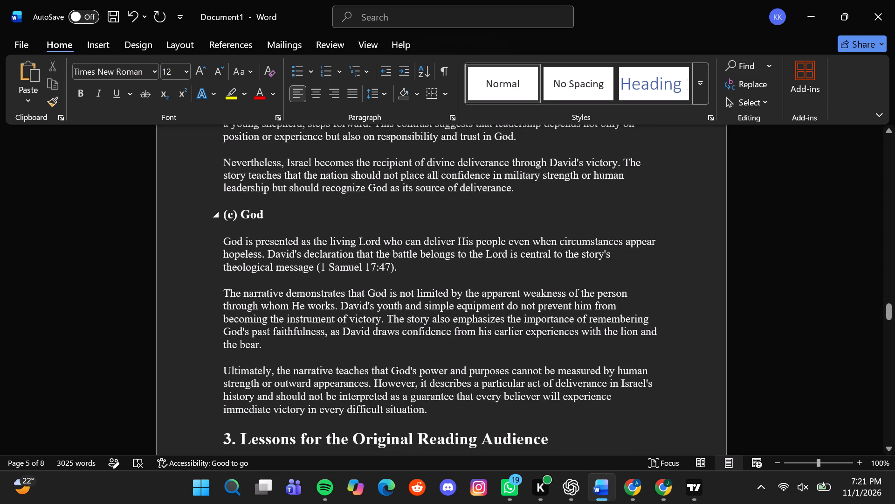
pyautogui.scroll(-2, 461, 214)
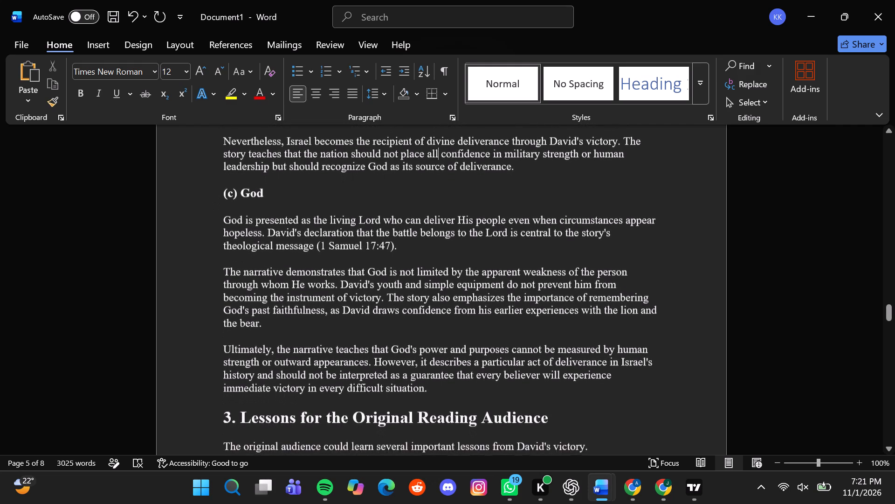
pyautogui.scroll(-3, 461, 214)
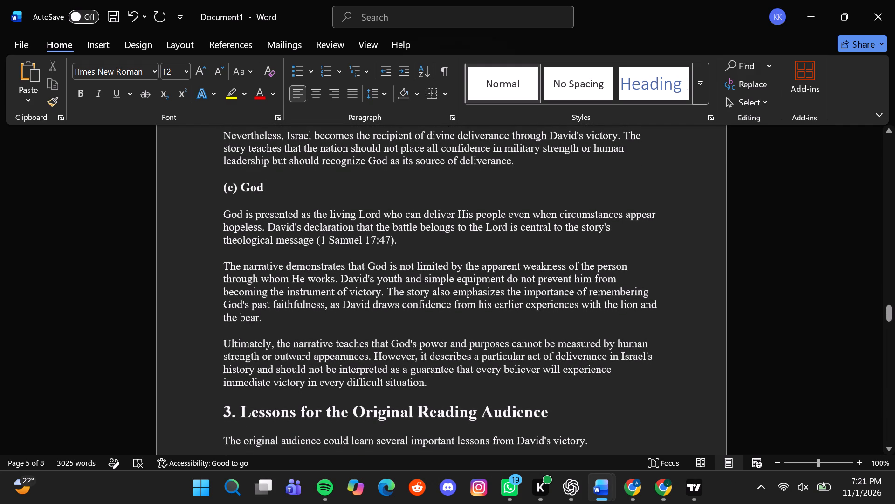
pyautogui.scroll(-1, 461, 214)
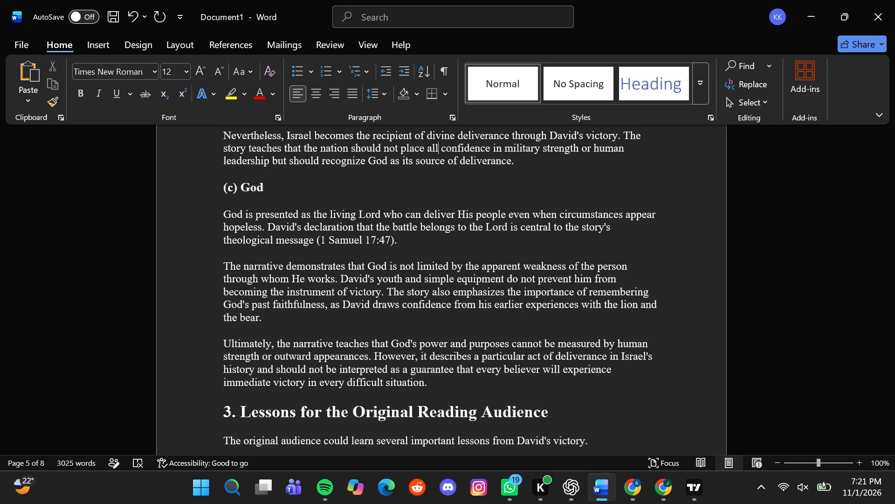
pyautogui.scroll(-3, 461, 214)
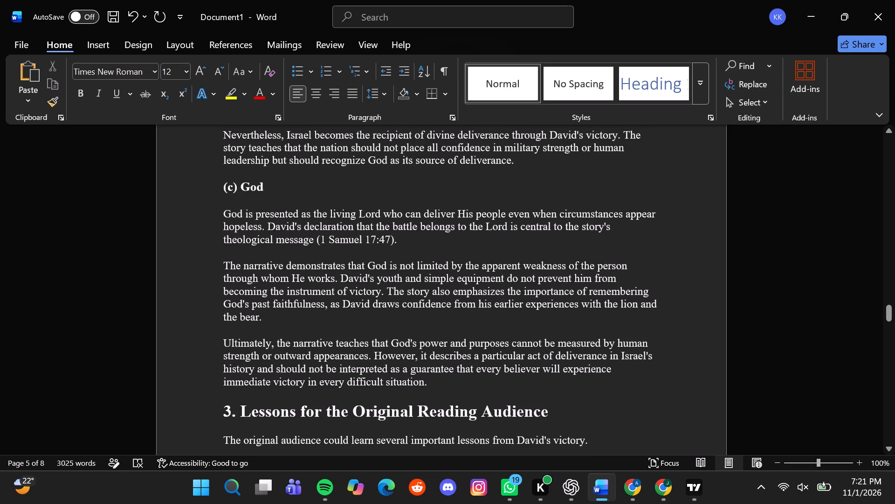
pyautogui.scroll(-1, 461, 214)
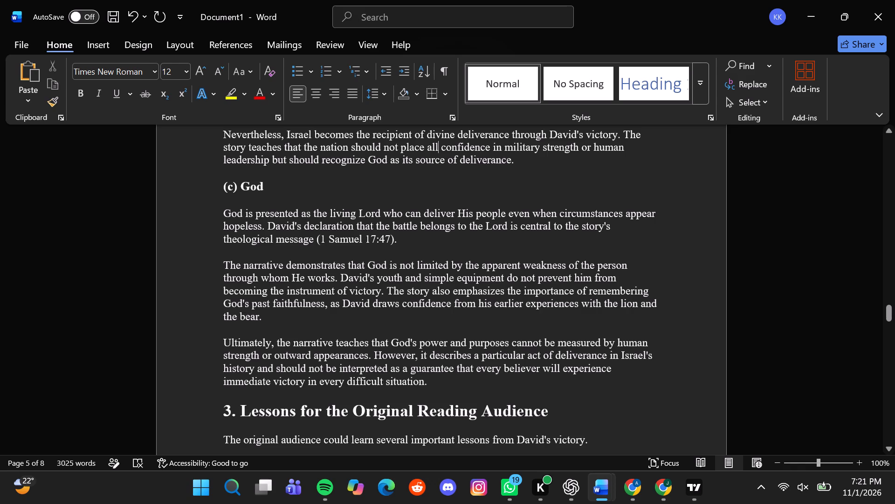
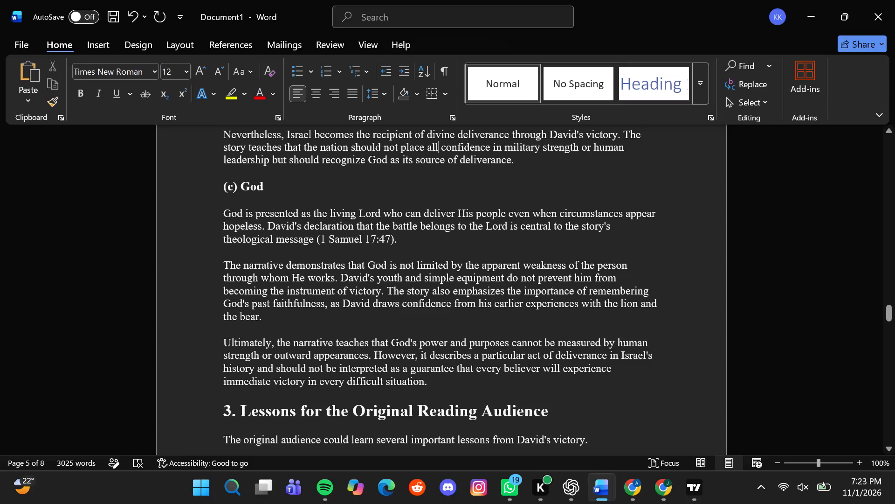
# Read on through the (c) God subsection to the start of "Lessons for the Original Reading Audience", checking for difficult wording.
pyautogui.scroll(-1, 488, 236)
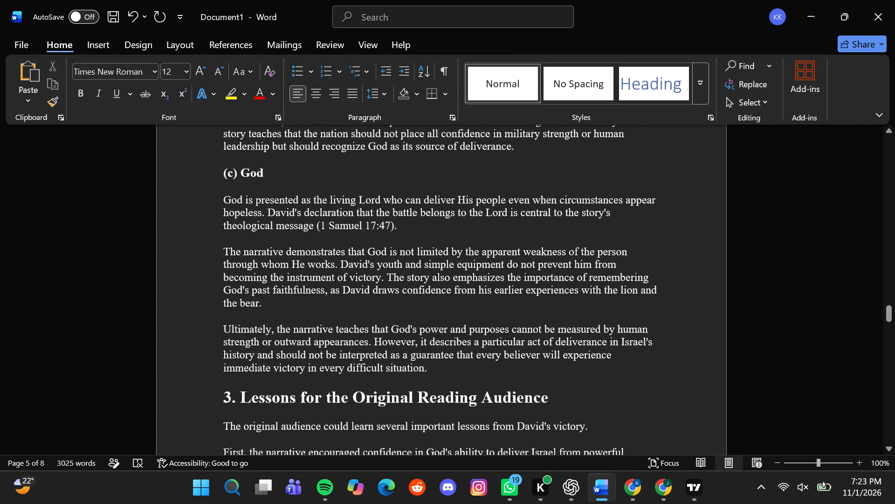
pyautogui.scroll(-2, 488, 236)
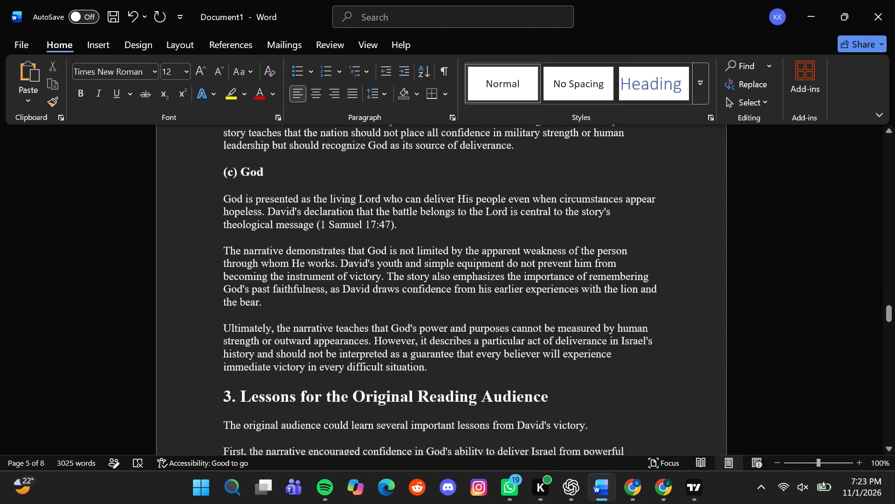
pyautogui.scroll(-3, 488, 236)
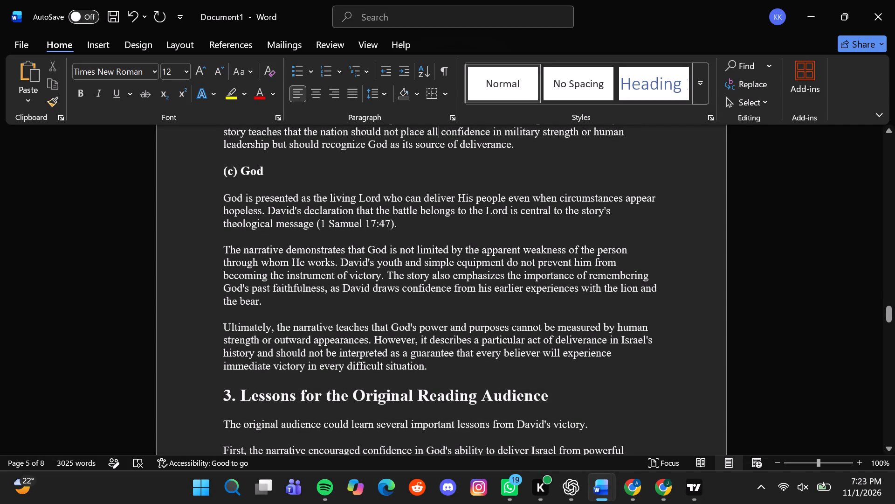
pyautogui.scroll(-1, 488, 236)
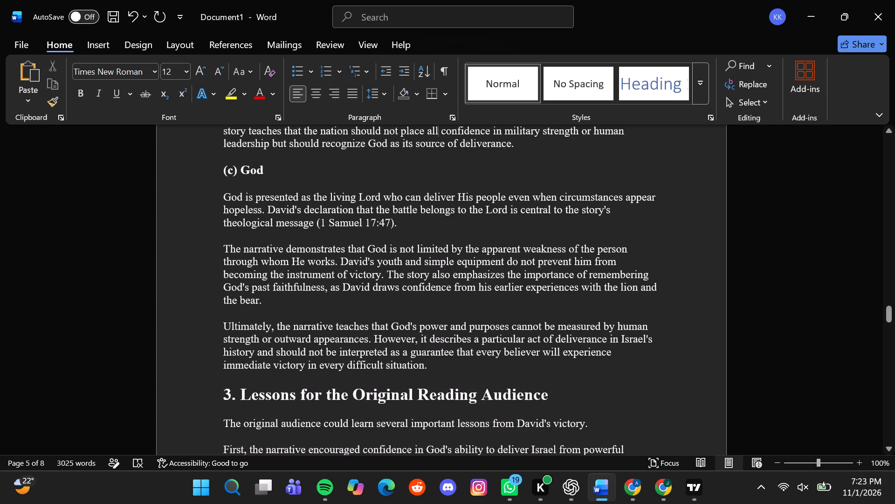
pyautogui.scroll(-3, 488, 236)
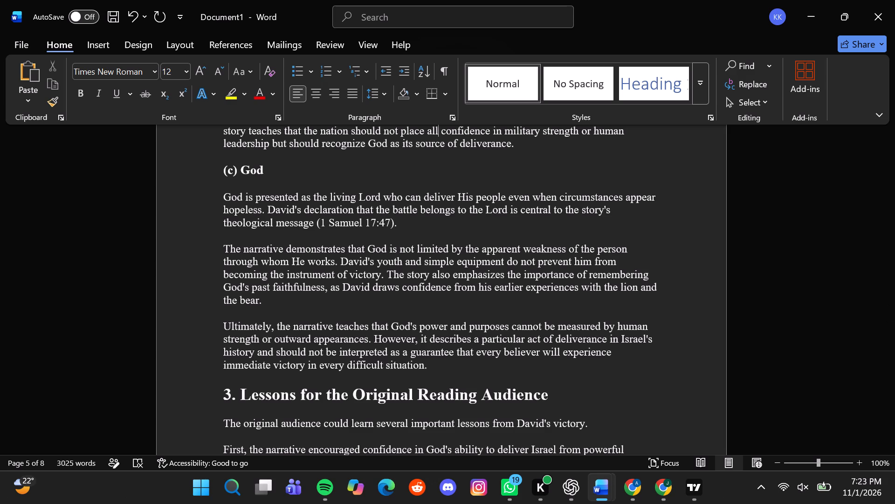
pyautogui.scroll(-3, 488, 236)
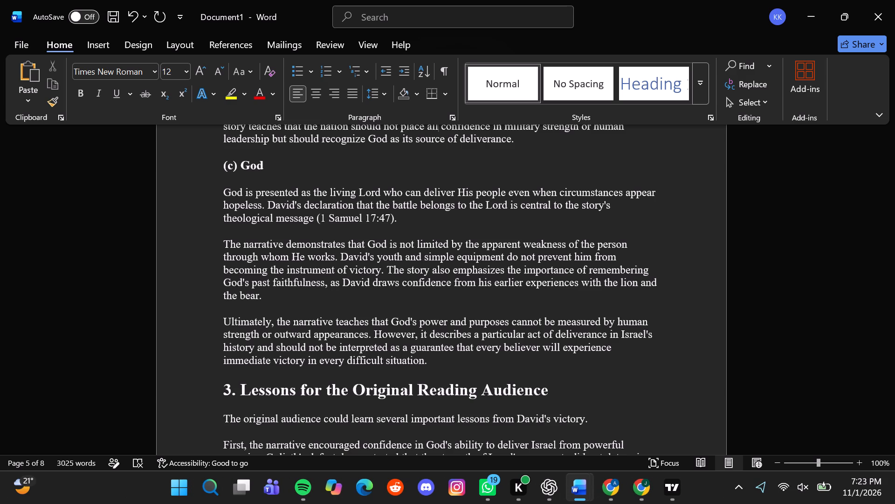
pyautogui.scroll(-1, 488, 236)
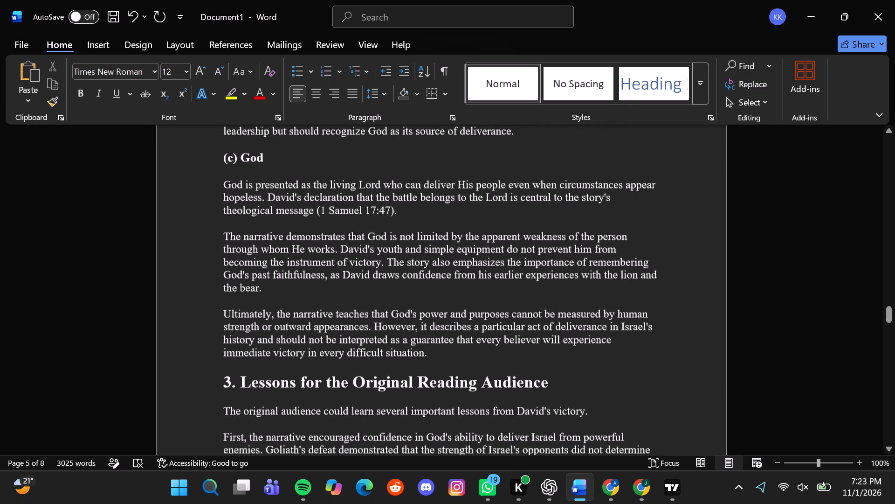
pyautogui.scroll(-1, 488, 236)
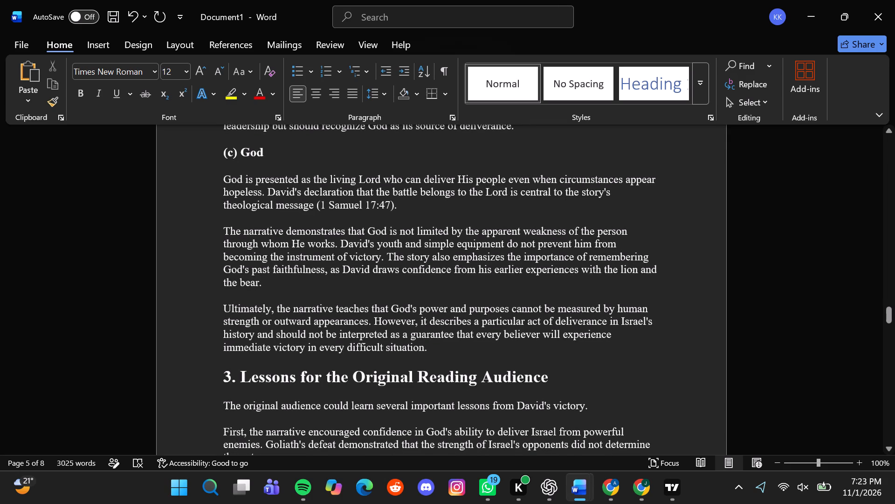
pyautogui.scroll(-2, 488, 236)
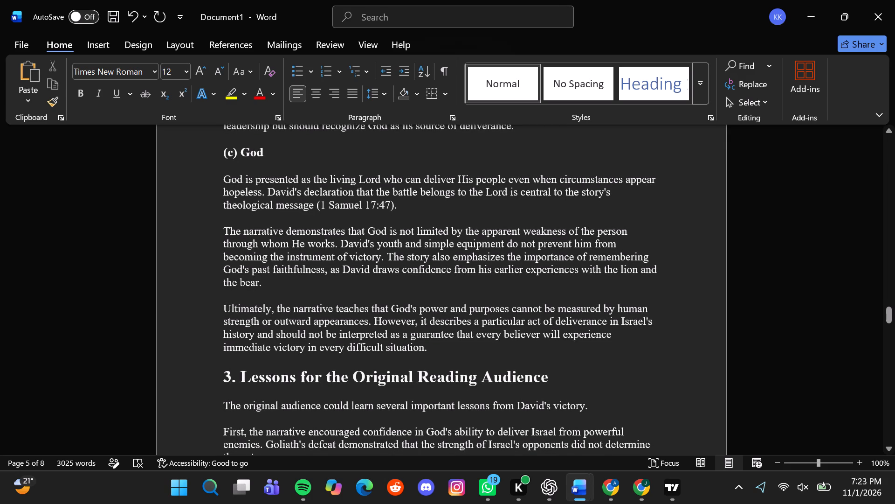
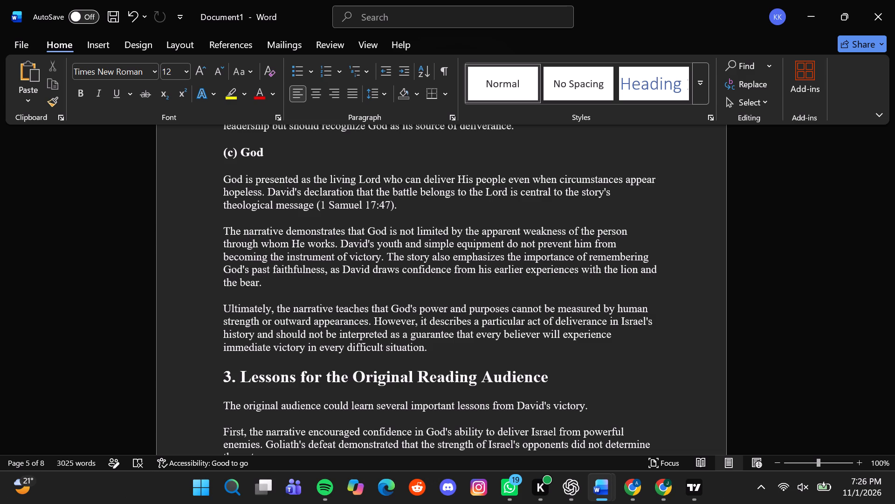
# Delete the introductory sentence about the original audience learning several lessons, directly under the heading "3. Lessons for the Original Reading Audience".
pyautogui.scroll(-1, 536, 424)
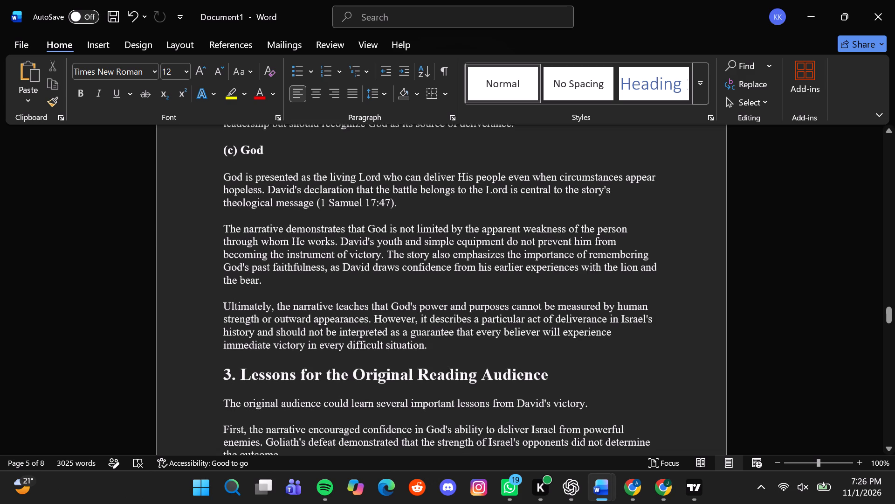
pyautogui.scroll(-1, 536, 424)
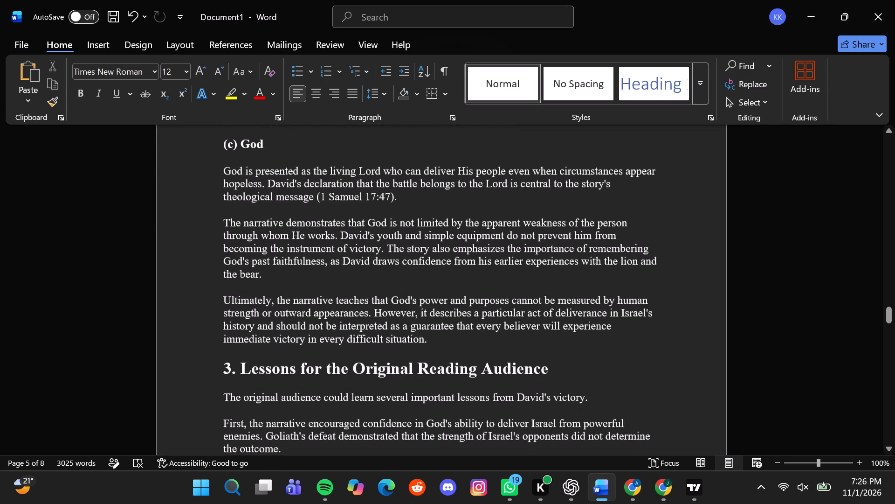
pyautogui.scroll(-1, 536, 424)
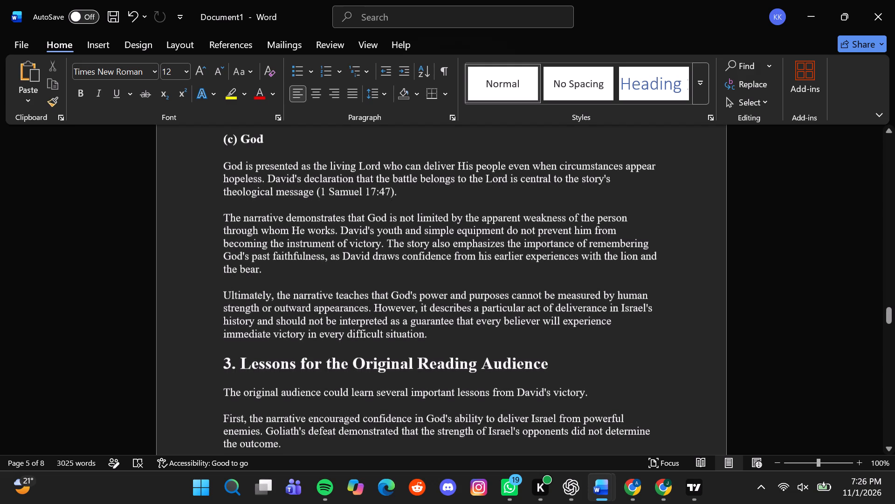
pyautogui.scroll(-1, 536, 424)
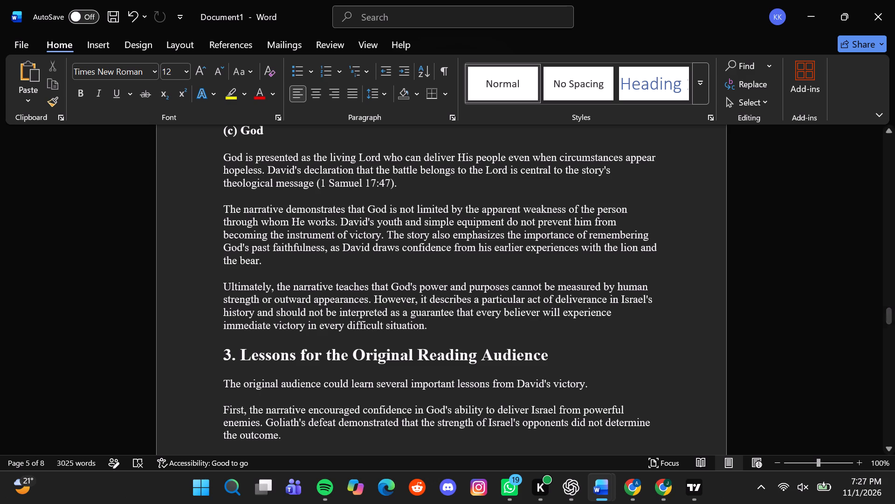
pyautogui.scroll(-1, 601, 388)
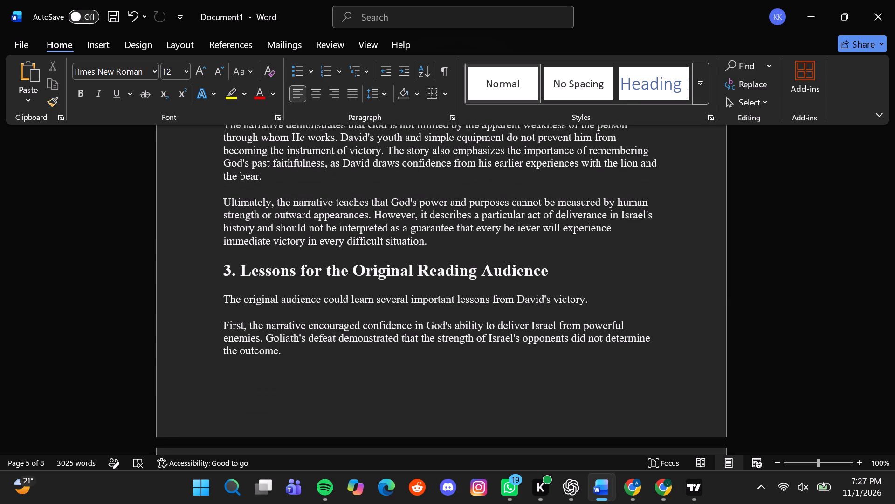
pyautogui.scroll(-1, 481, 394)
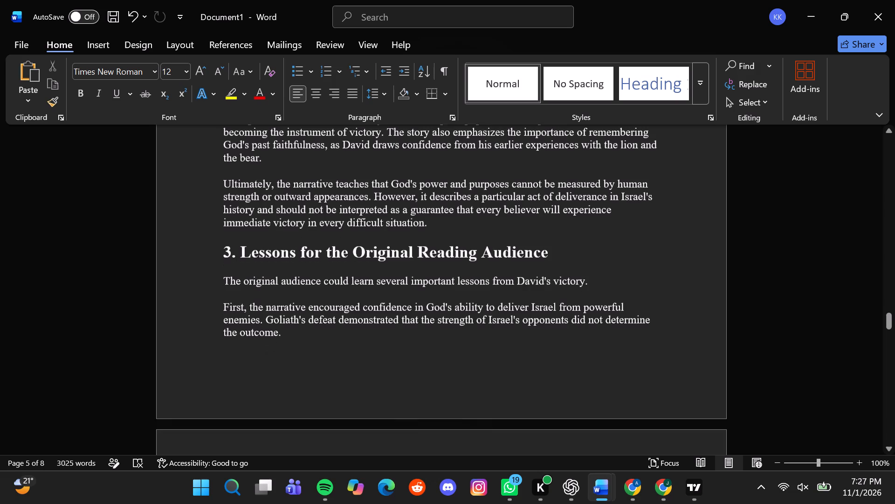
pyautogui.click(613, 286)
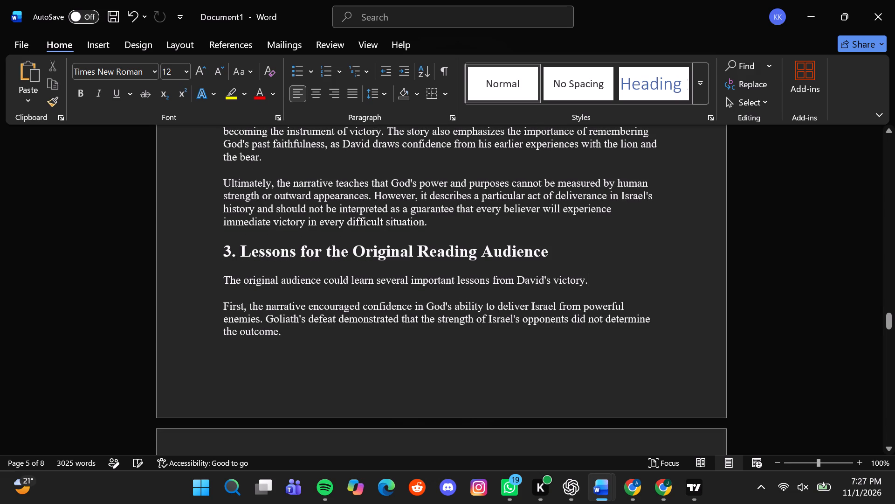
pyautogui.press('BackSpace')
pyautogui.press('BackSpace')
pyautogui.press('BackSpace')
pyautogui.press('BackSpace')
pyautogui.press('BackSpace')
pyautogui.press('BackSpace')
pyautogui.press('BackSpace')
pyautogui.press('BackSpace')
pyautogui.press('BackSpace')
pyautogui.press('BackSpace')
pyautogui.press('BackSpace')
pyautogui.press('BackSpace')
pyautogui.press('BackSpace')
pyautogui.press('BackSpace')
pyautogui.press('BackSpace')
pyautogui.press('BackSpace')
pyautogui.press('BackSpace')
pyautogui.press('BackSpace')
pyautogui.press('BackSpace')
pyautogui.press('BackSpace')
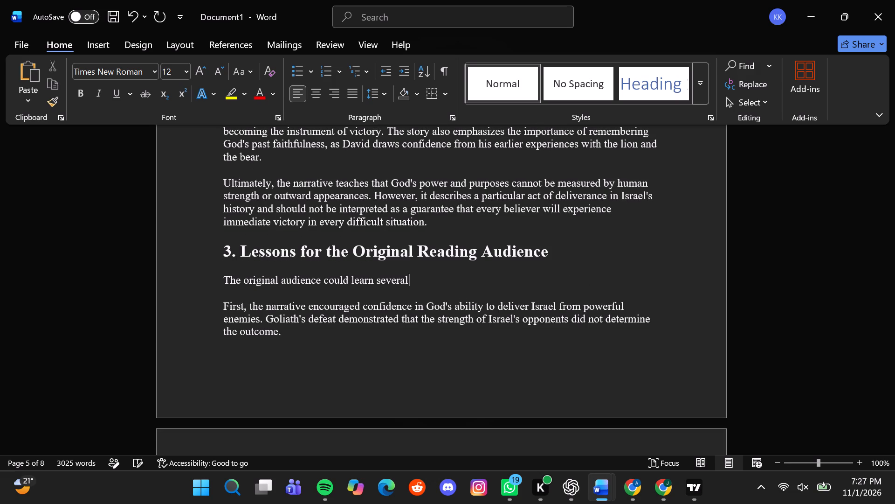
pyautogui.press('BackSpace')
pyautogui.press('BackSpace')
pyautogui.press('BackSpace')
pyautogui.press('BackSpace')
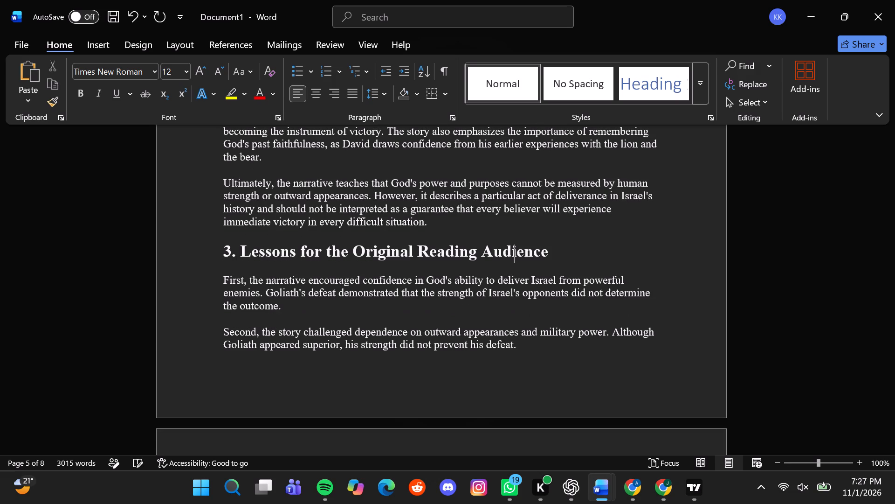
# Read through the lessons for the original audience up to the section 4 heading, checking for difficult wording.
pyautogui.click(359, 397)
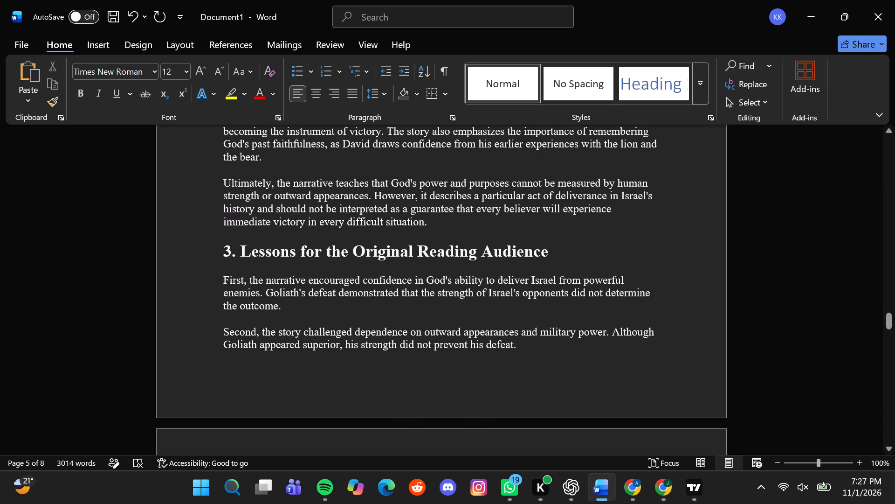
pyautogui.scroll(-1, 550, 353)
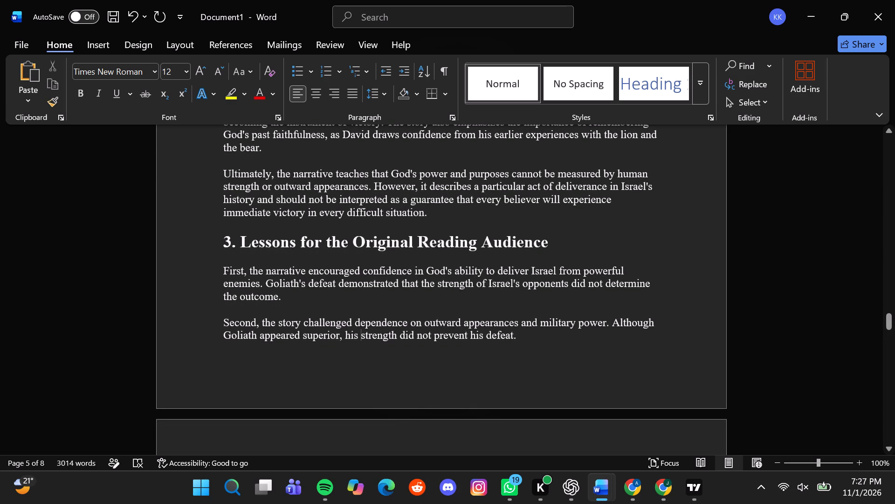
pyautogui.scroll(-1, 550, 353)
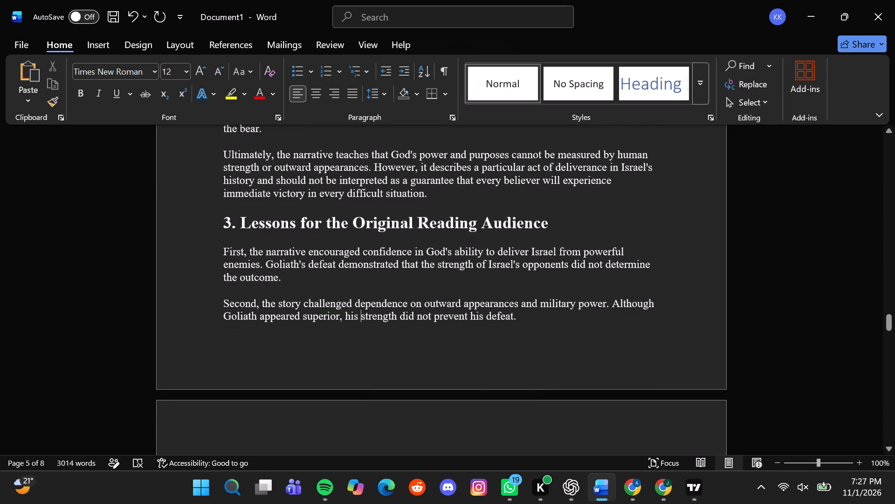
pyautogui.scroll(-3, 550, 353)
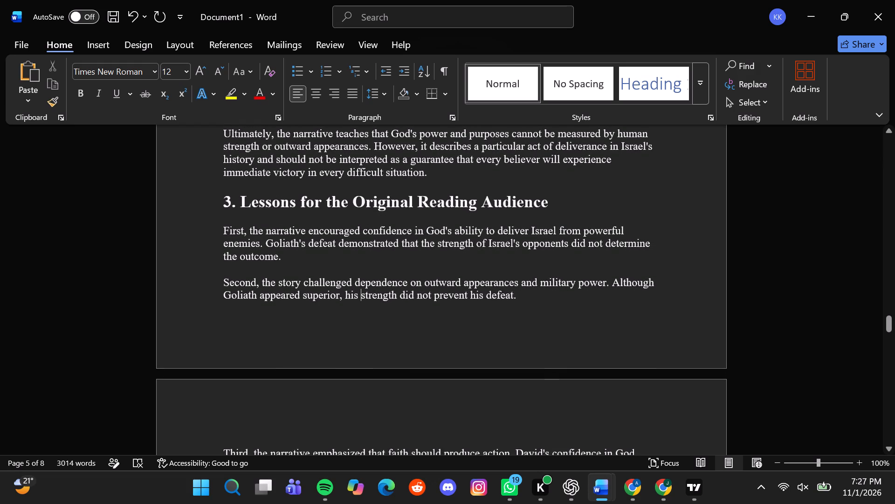
pyautogui.scroll(-1, 550, 353)
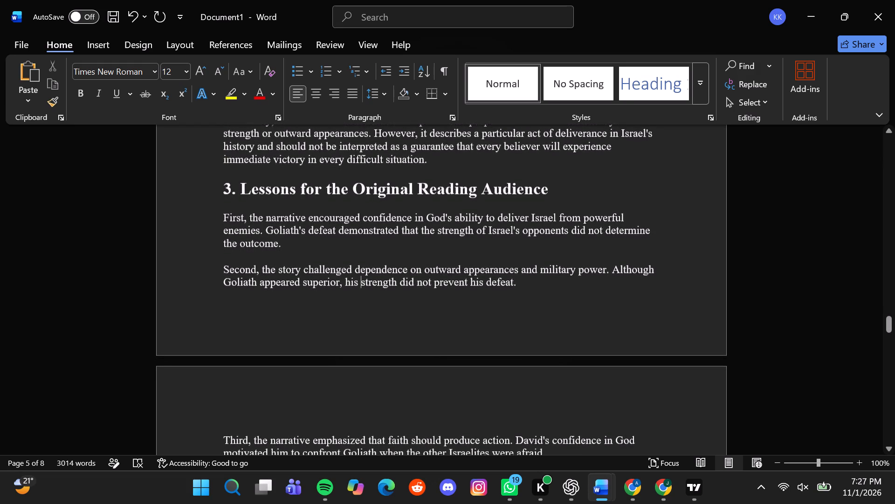
pyautogui.scroll(-2, 550, 353)
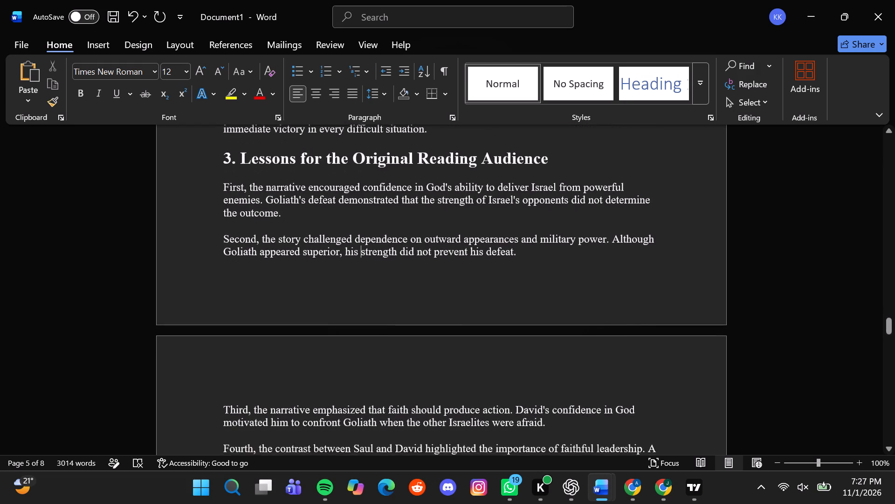
pyautogui.scroll(-2, 550, 353)
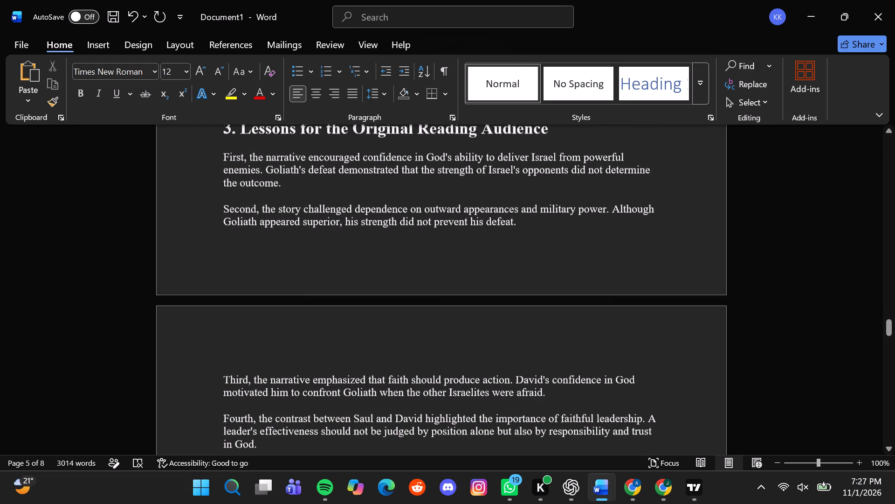
pyautogui.scroll(-1, 550, 353)
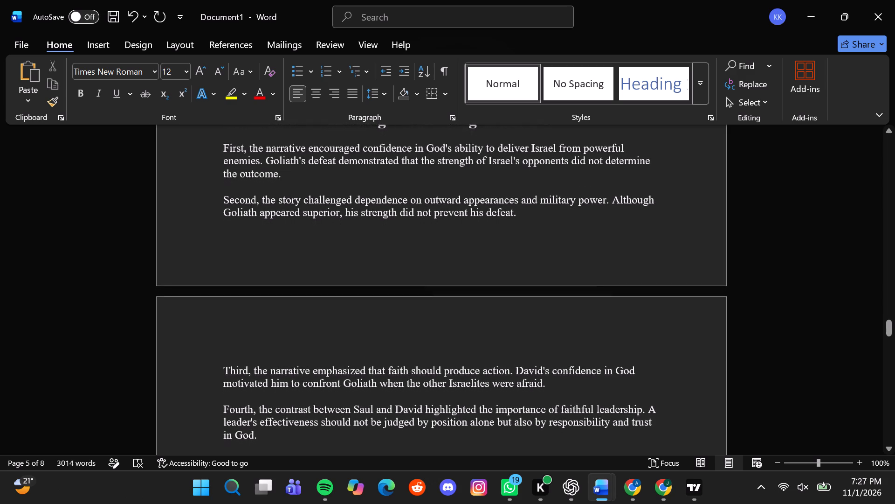
pyautogui.scroll(-1, 550, 353)
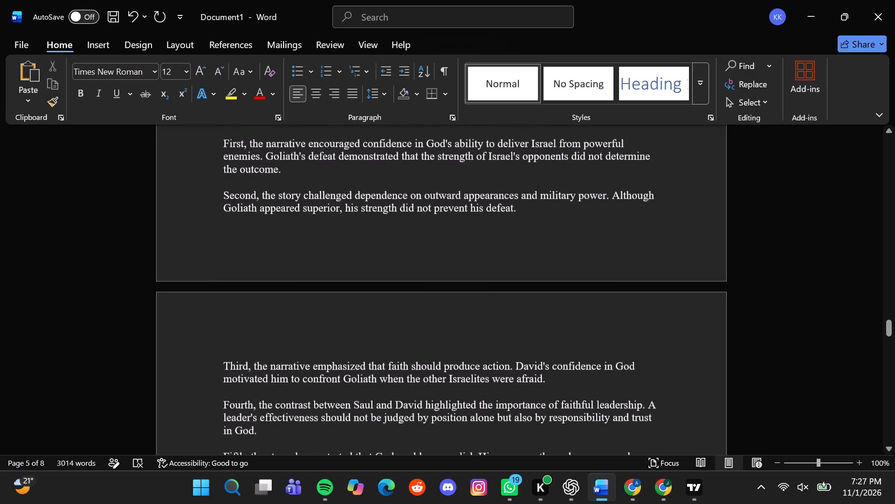
pyautogui.scroll(-1, 550, 353)
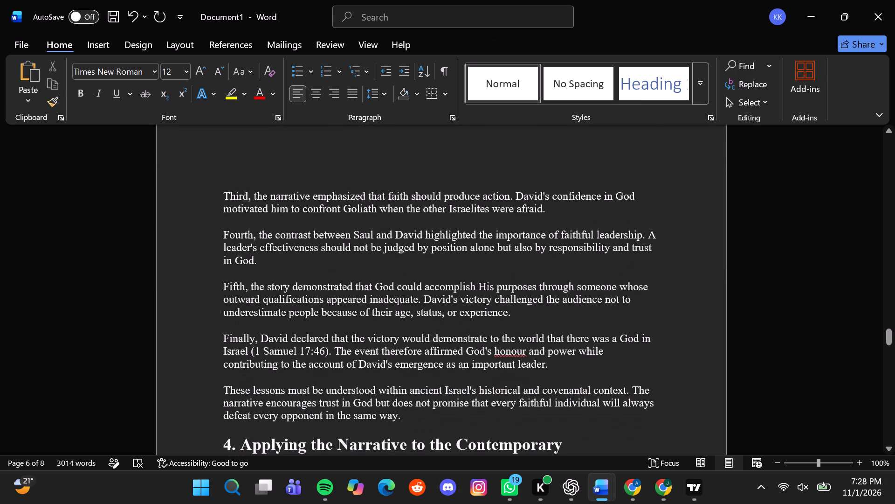
pyautogui.scroll(-1, 550, 353)
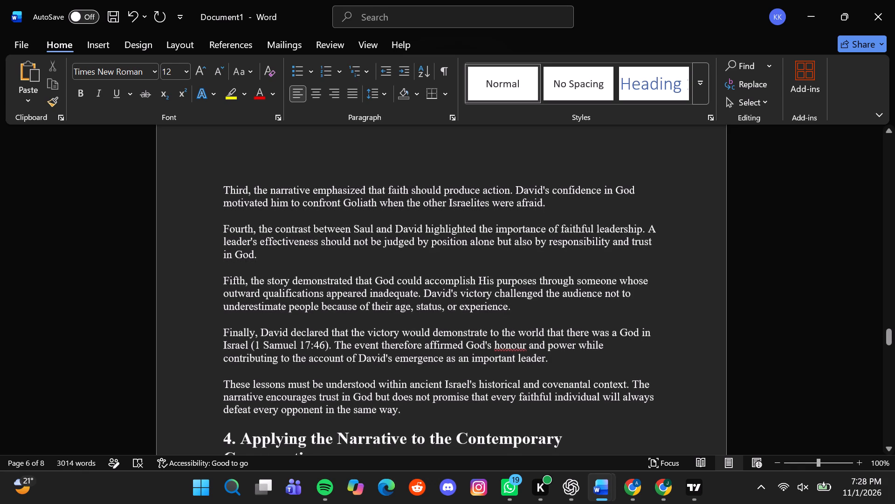
pyautogui.scroll(-2, 550, 353)
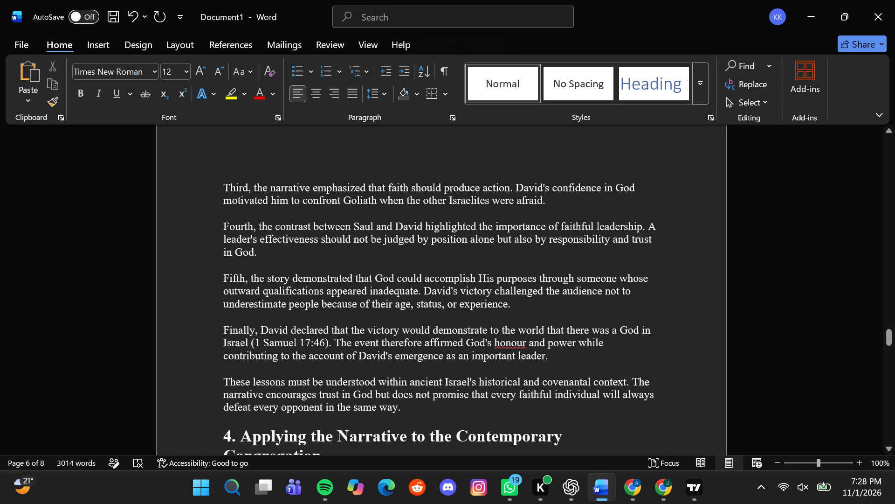
pyautogui.scroll(-1, 550, 353)
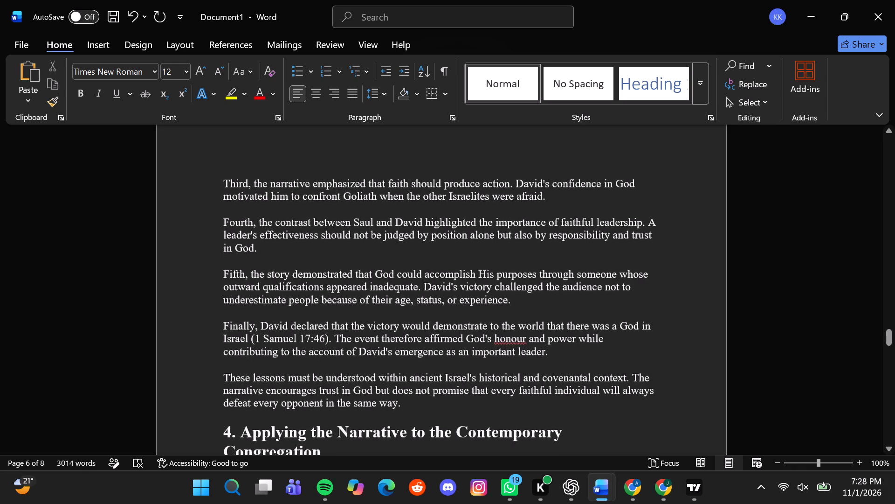
pyautogui.scroll(-2, 550, 353)
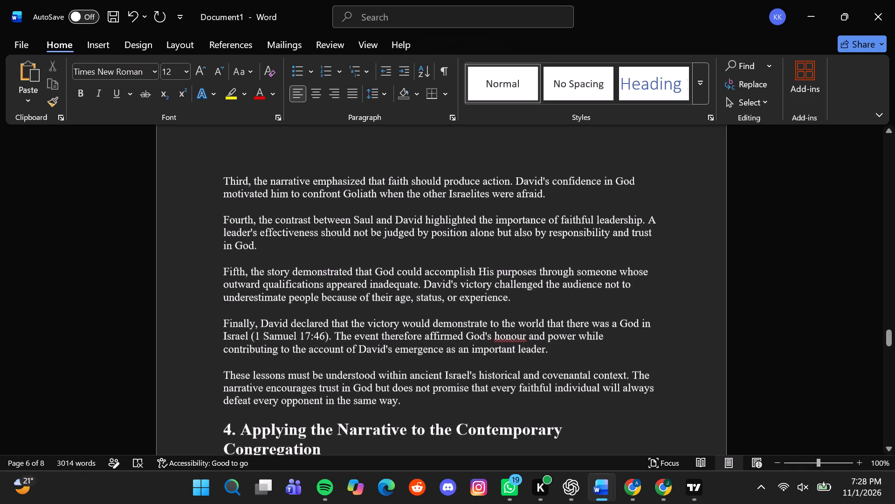
pyautogui.scroll(-2, 550, 353)
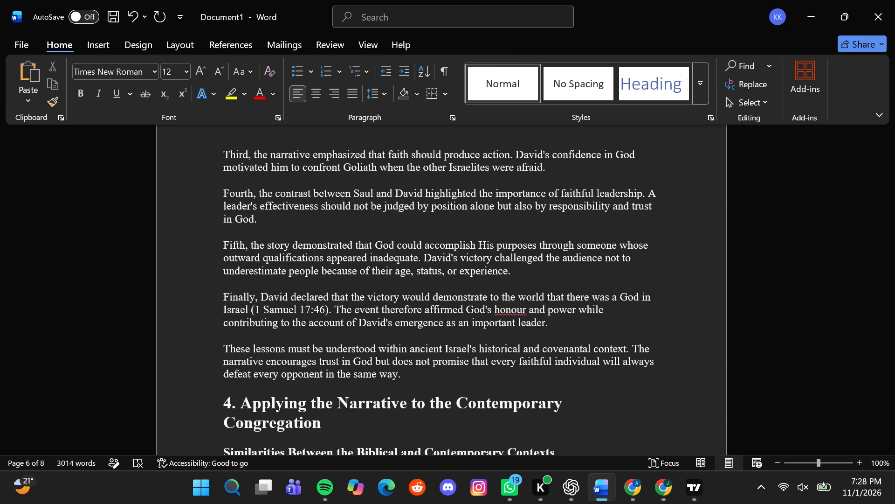
# Replace "highlighted" with "pointed out" in the Fourth lesson's sentence contrasting Saul and David.
pyautogui.click(474, 187)
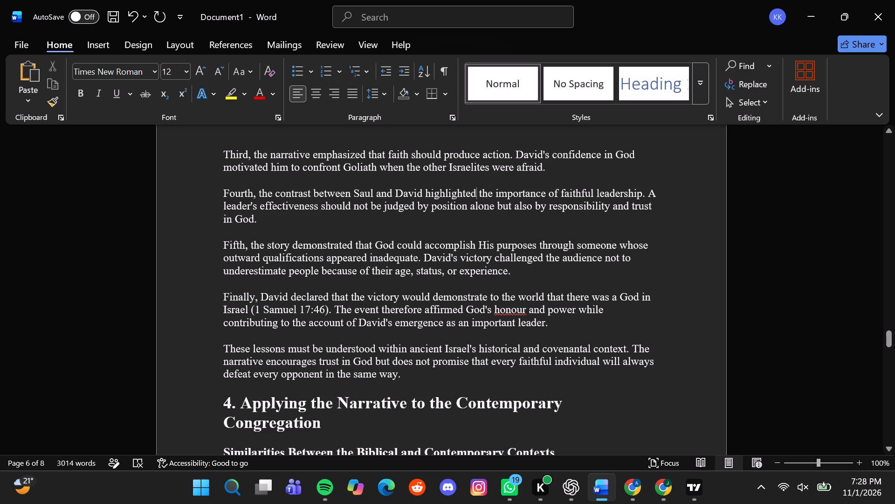
pyautogui.press('BackSpace')
pyautogui.press('BackSpace')
pyautogui.press('BackSpace')
pyautogui.press('BackSpace')
pyautogui.press('BackSpace')
pyautogui.press('BackSpace')
pyautogui.press('BackSpace')
pyautogui.press('BackSpace')
pyautogui.press('BackSpace')
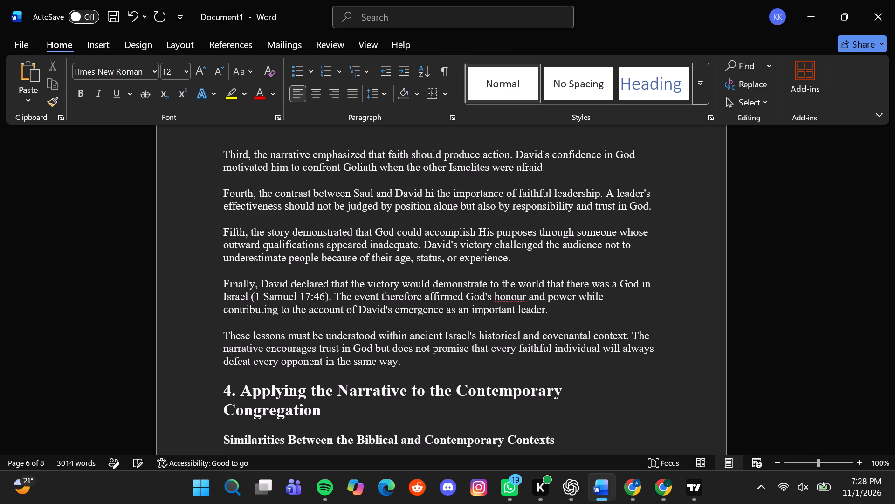
pyautogui.press('BackSpace')
pyautogui.press('BackSpace')
pyautogui.write('pointed out')
pyautogui.press('space')
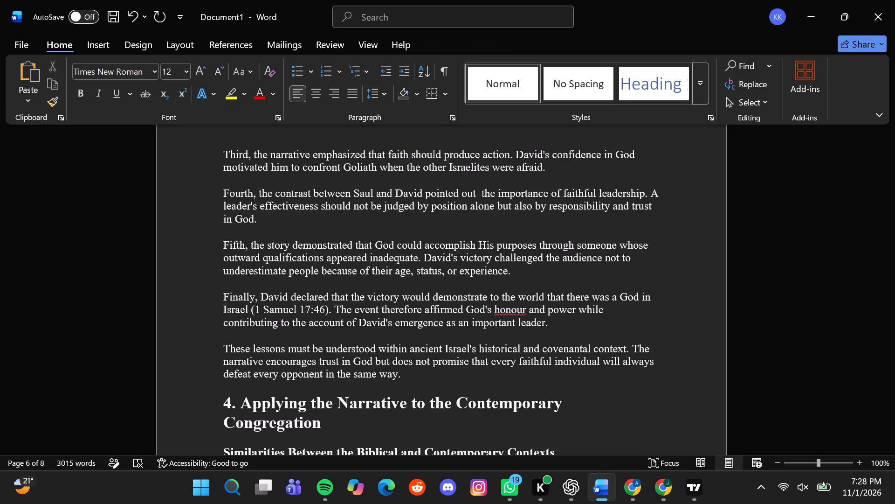
pyautogui.press('\\')
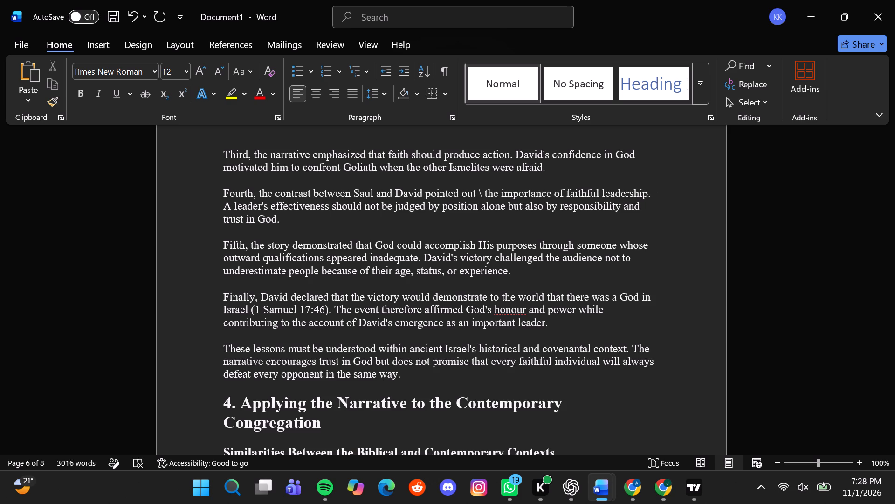
pyautogui.press('BackSpace')
pyautogui.press('BackSpace')
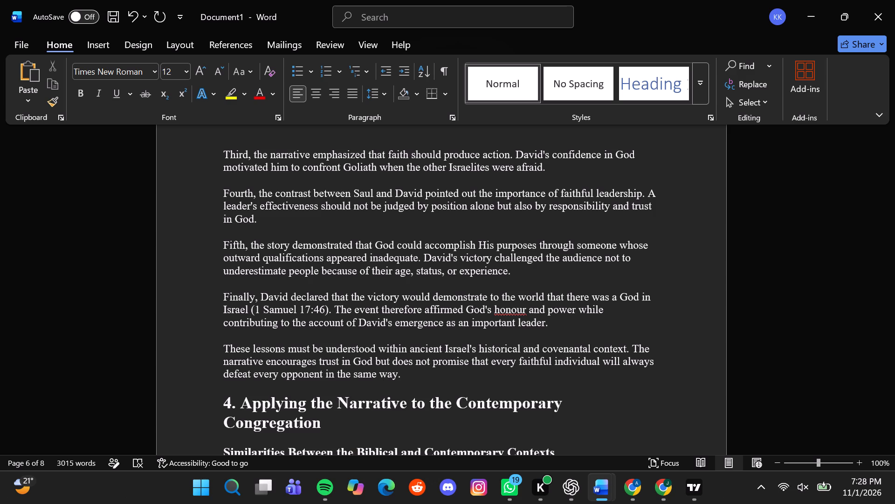
# Replace "judged" with "evaluated" in the Fourth lesson's sentence about a leader's effectiveness.
pyautogui.click(413, 204)
pyautogui.press('BackSpace')
pyautogui.press('BackSpace')
pyautogui.press('BackSpace')
pyautogui.press('BackSpace')
pyautogui.press('BackSpace')
pyautogui.press('BackSpace')
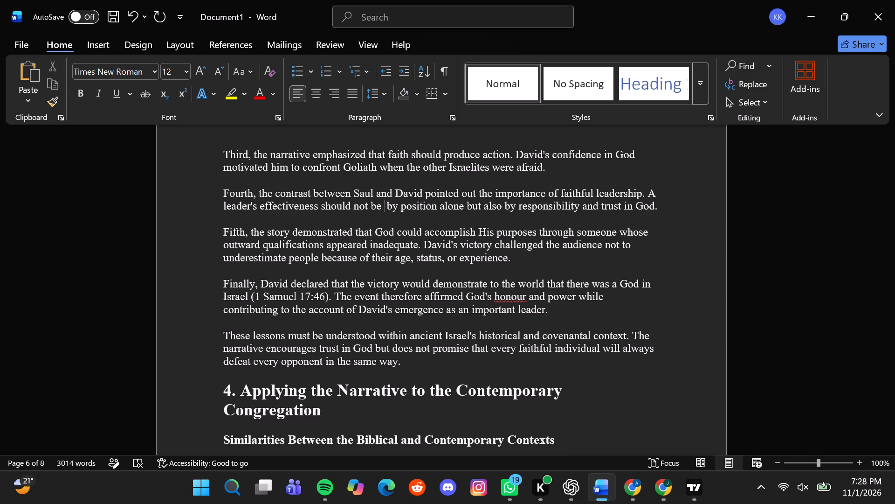
pyautogui.press('e')
pyautogui.write('valuated')
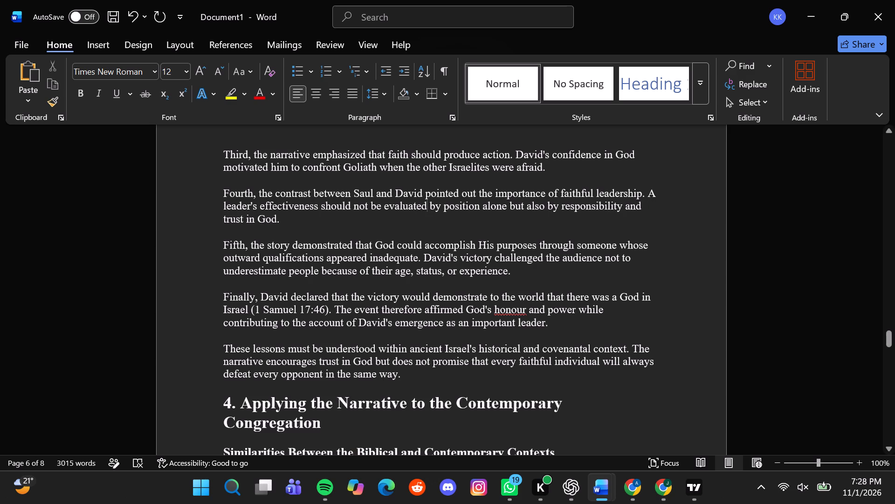
# Remove the closing period and the "or" before "experience" in the Fifth lesson's last sentence.
pyautogui.scroll(-1, 375, 251)
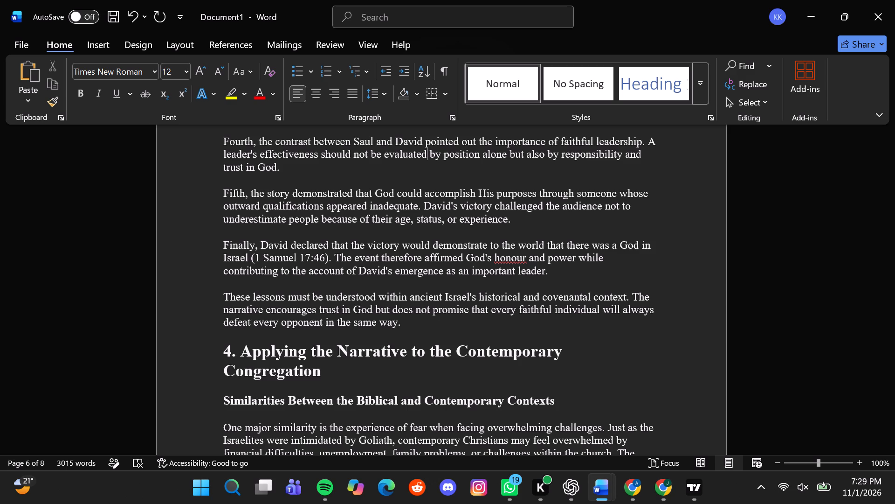
pyautogui.click(517, 221)
pyautogui.press('BackSpace')
pyautogui.press('space')
pyautogui.press('a')
pyautogui.press('BackSpace')
pyautogui.press('BackSpace')
pyautogui.press('Left')
pyautogui.press('Left')
pyautogui.press('Left')
pyautogui.press('Left')
pyautogui.press('Left')
pyautogui.press('Left')
pyautogui.press('Left')
pyautogui.press('Left')
pyautogui.press('Left')
pyautogui.press('Left')
pyautogui.press('Left')
pyautogui.press('Left')
pyautogui.press('Left')
pyautogui.press('Left')
pyautogui.press('Right')
pyautogui.press('Right')
pyautogui.press('Right')
pyautogui.press('BackSpace')
pyautogui.press('BackSpace')
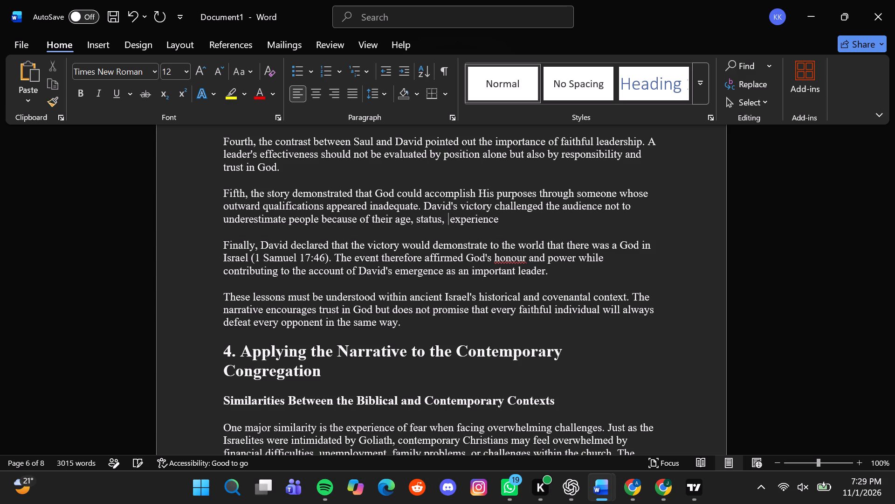
pyautogui.press('BackSpace')
# Append "or any other demographics." after "experience" at the end of the Fifth lesson paragraph.
pyautogui.press('Right')
pyautogui.press('Right')
pyautogui.press('Right')
pyautogui.press('Right')
pyautogui.press('Right')
pyautogui.press('Right')
pyautogui.press('Right')
pyautogui.press('Right')
pyautogui.press('Right')
pyautogui.press('Right')
pyautogui.press('Right')
pyautogui.press('space')
pyautogui.write('or any other')
pyautogui.press('space')
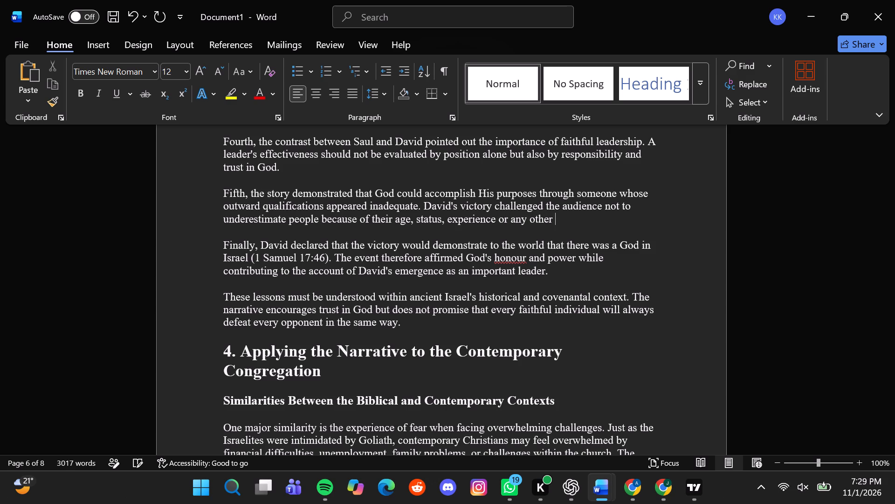
pyautogui.write('demographics')
pyautogui.press('.')
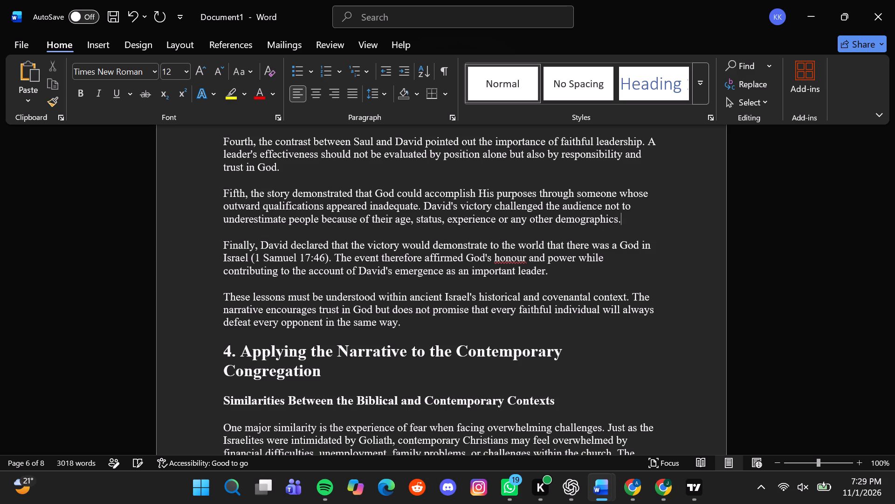
# Read through the Finally paragraph and the closing lessons paragraph down to the start of section 4, checking the wording.
pyautogui.scroll(-1, 637, 294)
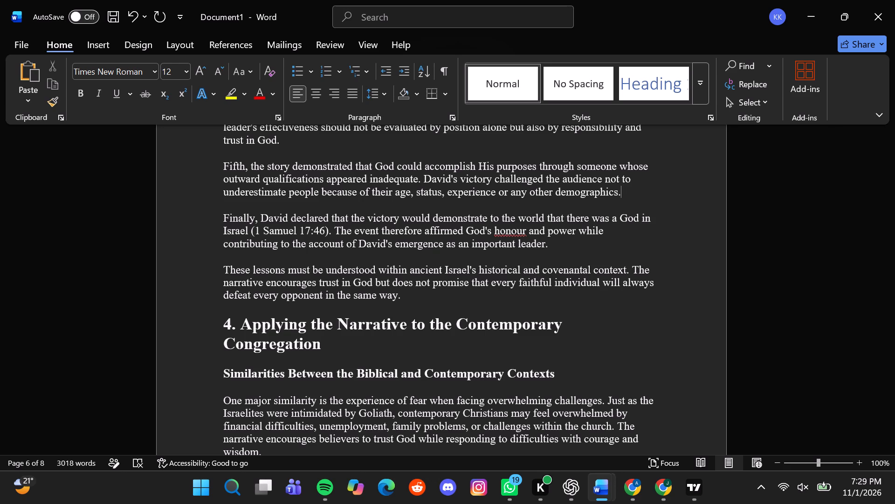
pyautogui.scroll(-1, 637, 294)
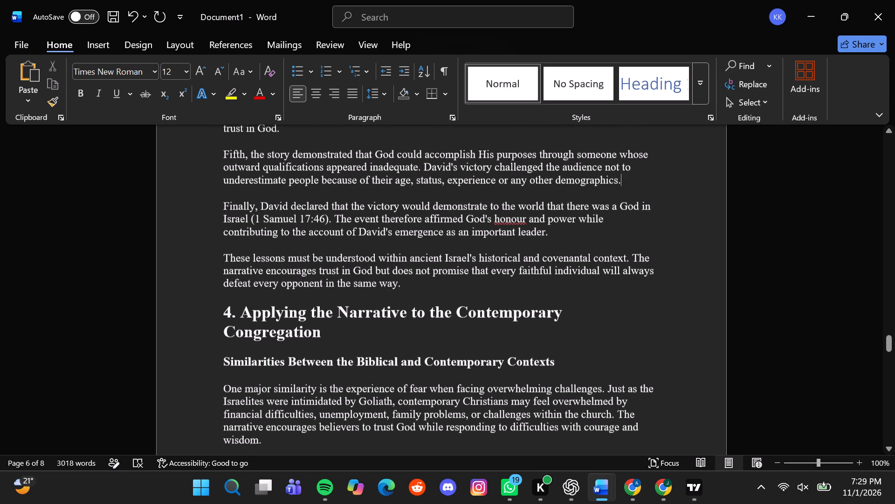
pyautogui.scroll(-1, 637, 294)
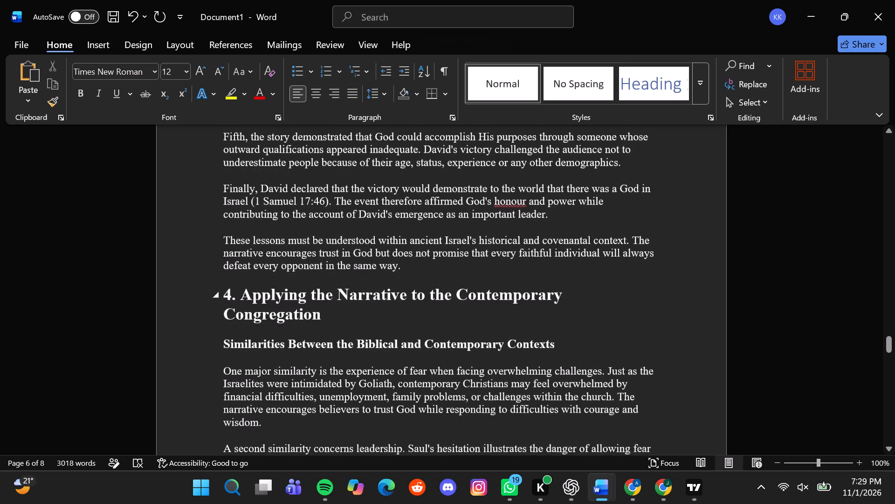
pyautogui.scroll(-1, 637, 294)
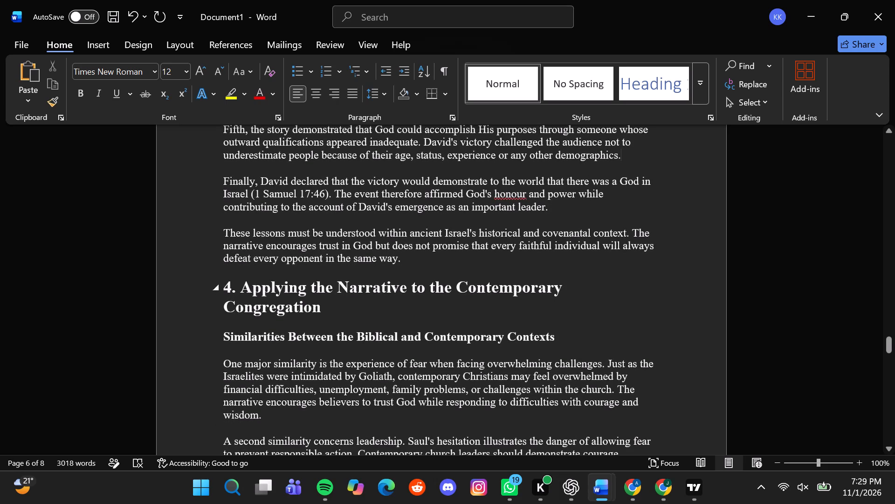
pyautogui.scroll(-4, 637, 294)
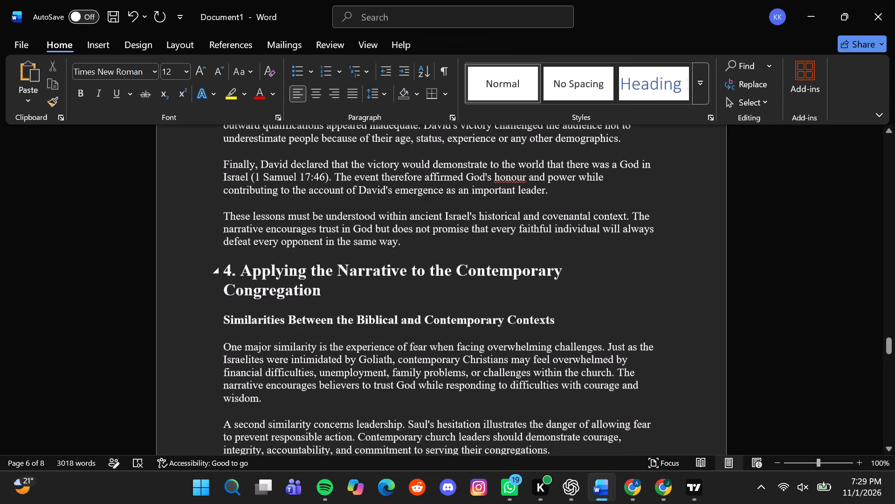
pyautogui.scroll(-1, 637, 294)
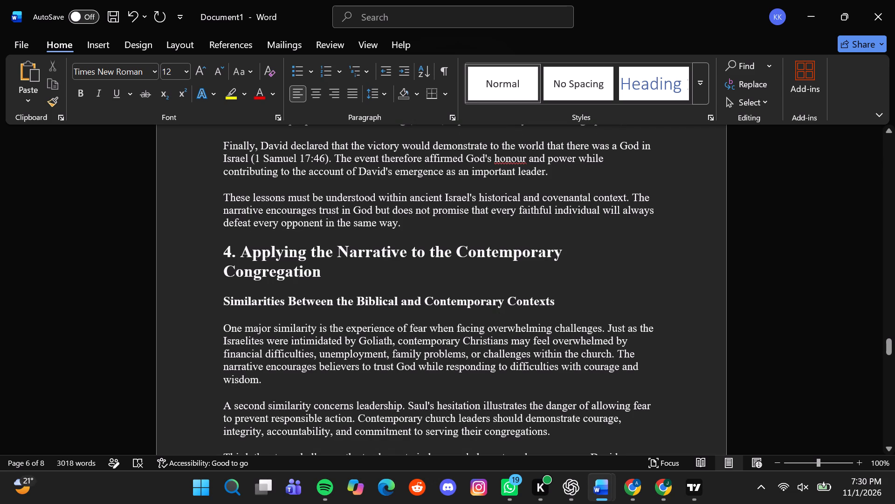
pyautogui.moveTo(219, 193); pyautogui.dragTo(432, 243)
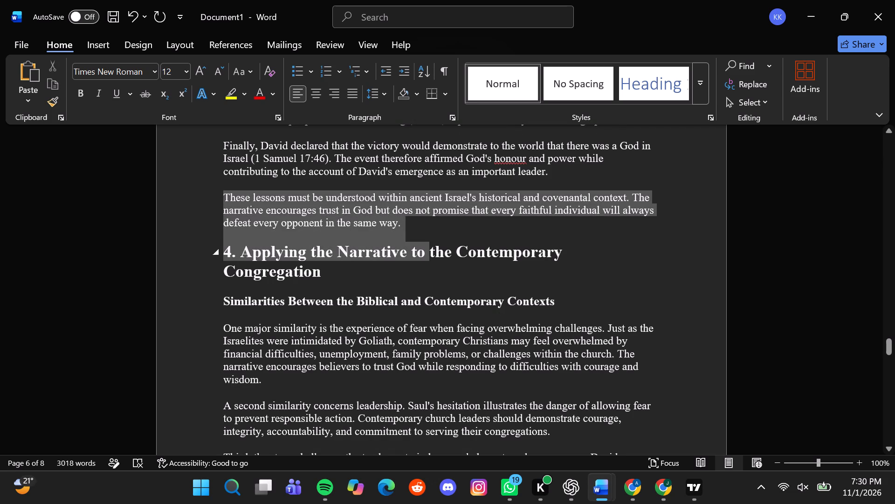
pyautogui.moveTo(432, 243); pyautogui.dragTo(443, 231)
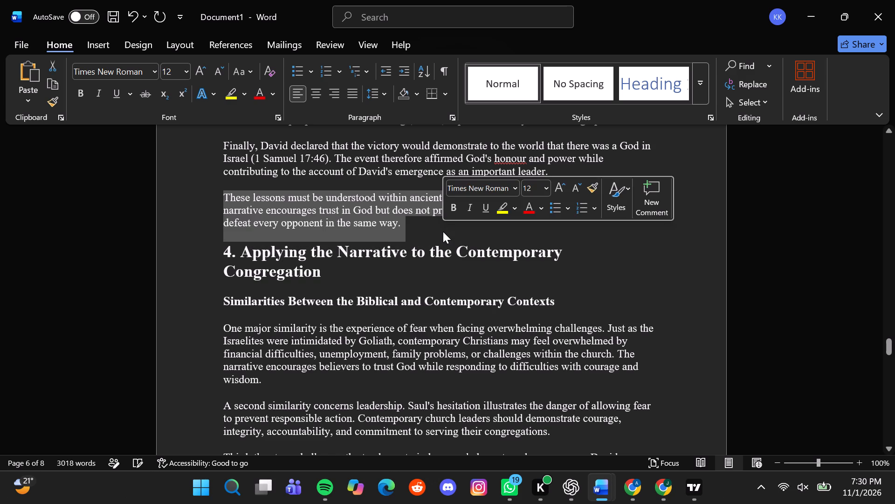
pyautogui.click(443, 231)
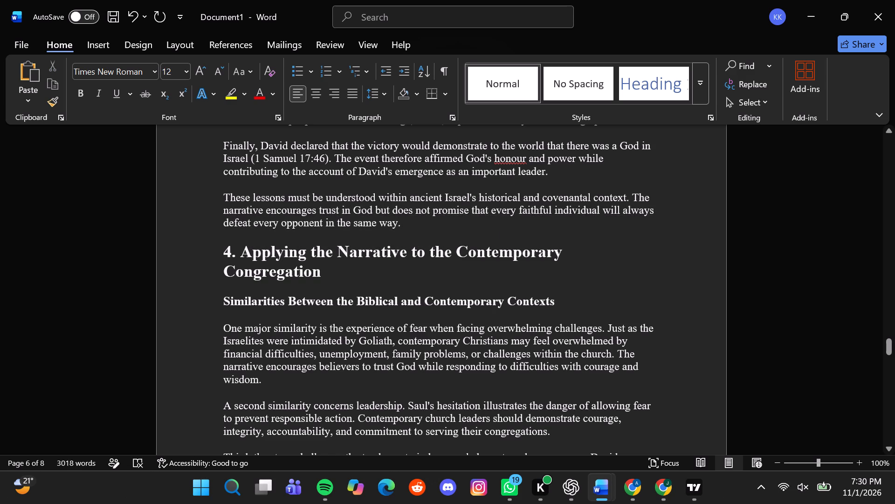
# Replace "Contemporary" with "The modern day" in the sentence about church leaders, in the second similarity paragraph of section 4.
pyautogui.scroll(-1, 368, 278)
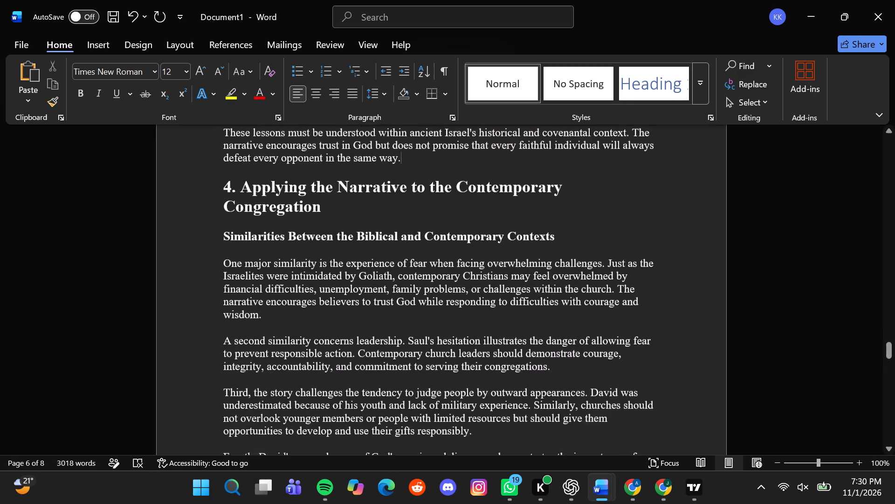
pyautogui.scroll(-1, 368, 278)
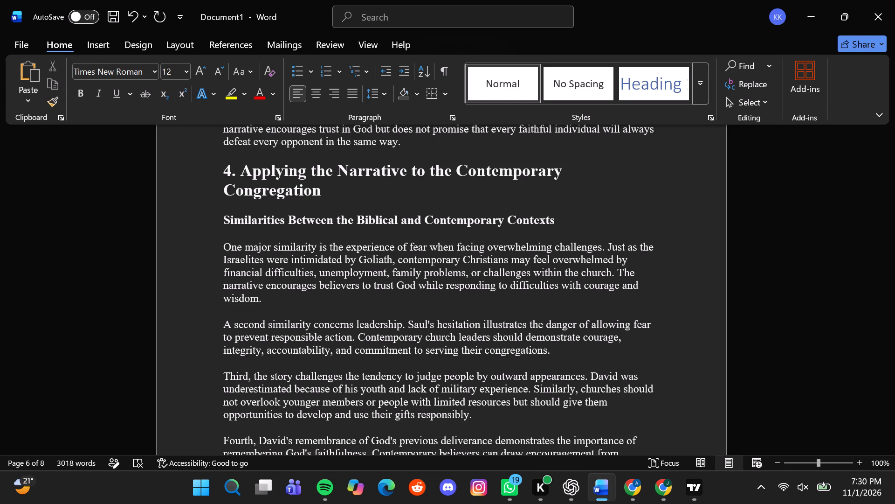
pyautogui.scroll(-1, 381, 323)
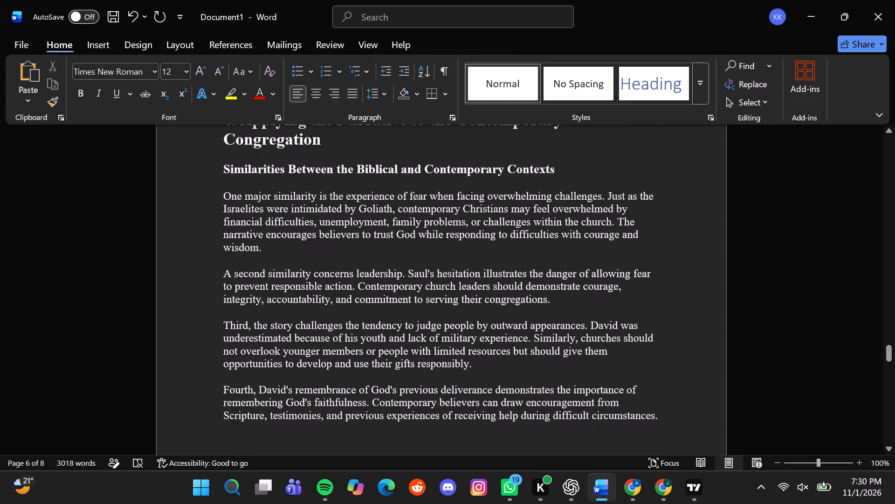
pyautogui.scroll(-1, 381, 323)
pyautogui.scroll(-1, 521, 330)
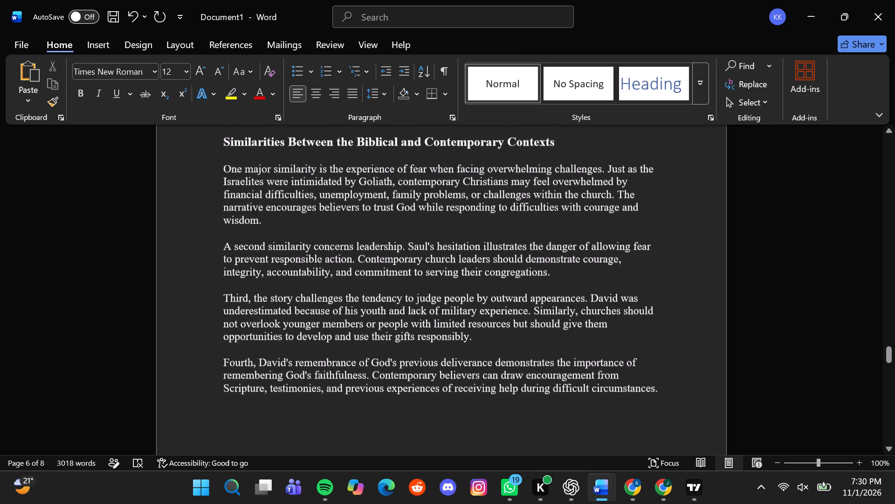
pyautogui.scroll(-1, 521, 330)
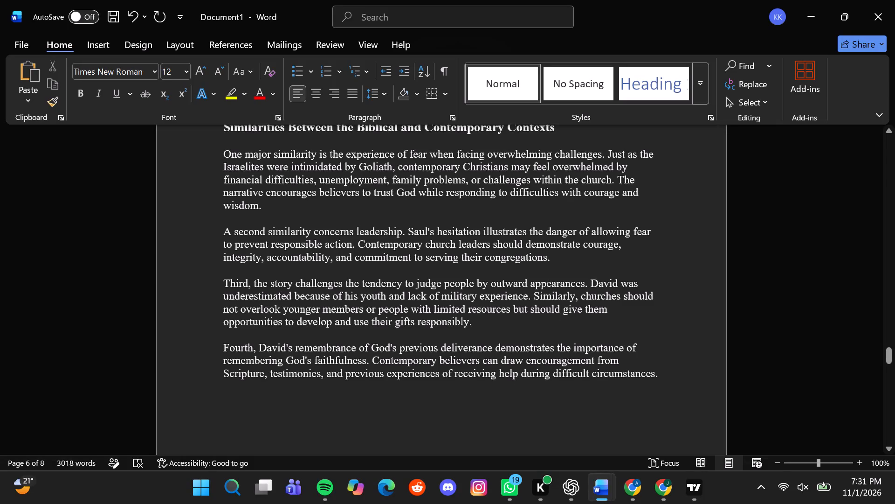
pyautogui.click(419, 243)
pyautogui.press('Right')
pyautogui.press('BackSpace')
pyautogui.press('BackSpace')
pyautogui.press('BackSpace')
pyautogui.press('BackSpace')
pyautogui.press('BackSpace')
pyautogui.press('BackSpace')
pyautogui.press('BackSpace')
pyautogui.press('BackSpace')
pyautogui.press('BackSpace')
pyautogui.press('BackSpace')
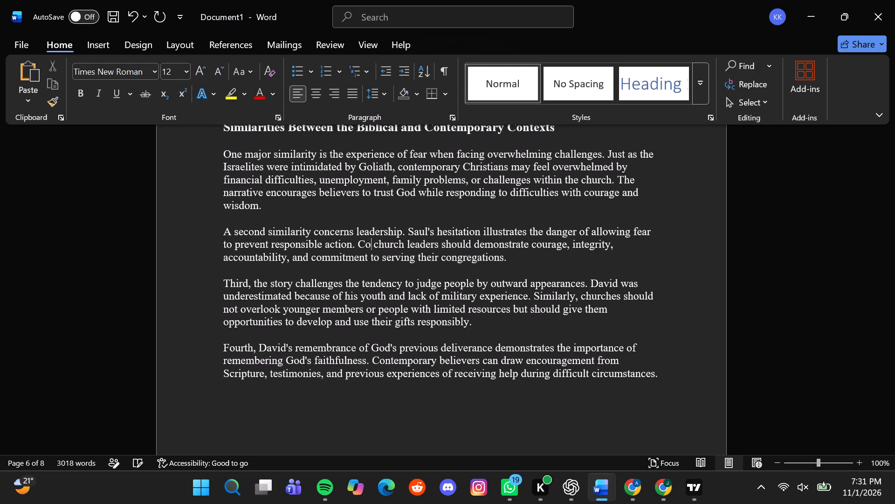
pyautogui.press('BackSpace')
pyautogui.press('BackSpace')
pyautogui.press('t')
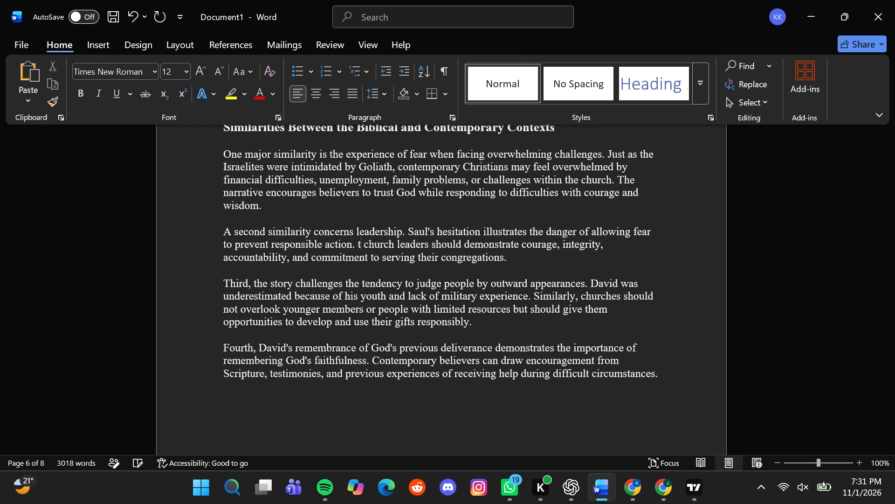
pyautogui.write('he')
pyautogui.press('space')
pyautogui.write('modern day')
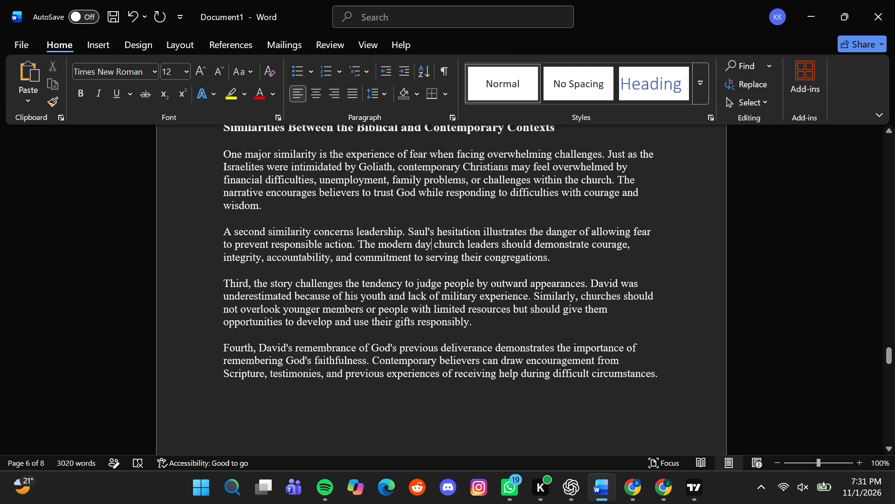
# Hyphenate "modern day" as "modern-day" in the church leaders sentence of the second similarity paragraph.
pyautogui.rightClick(402, 243)
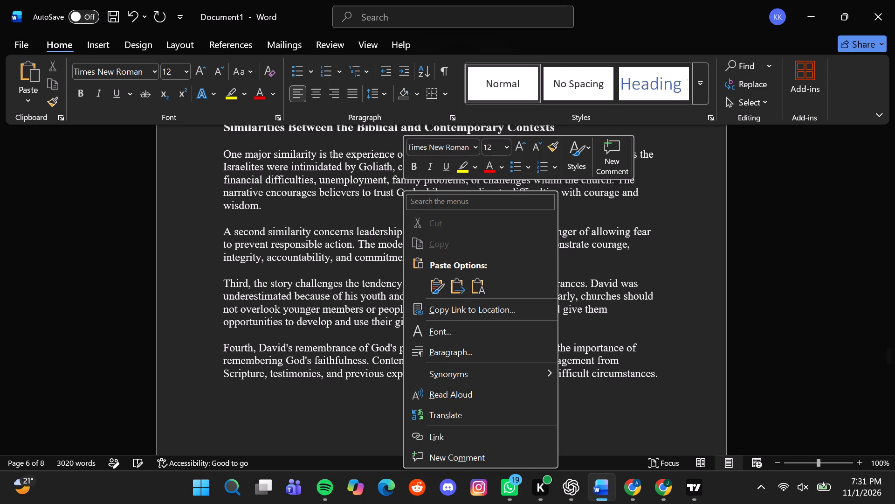
pyautogui.click(692, 402)
pyautogui.click(692, 402)
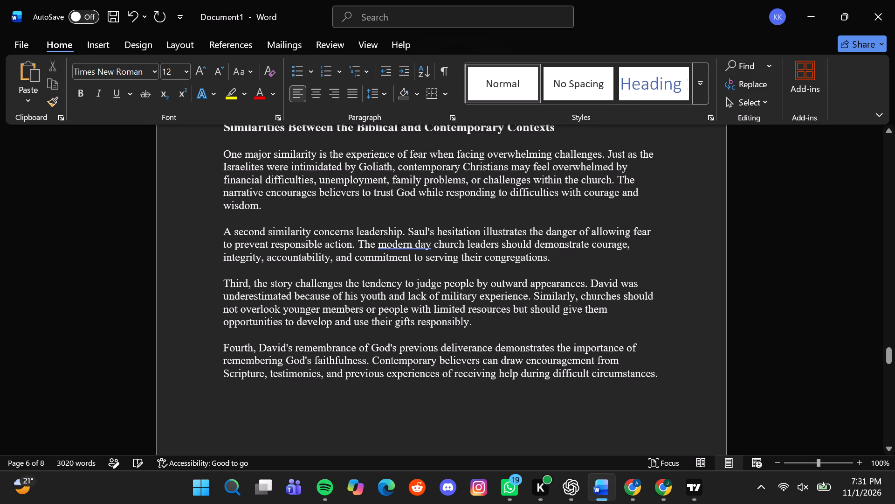
pyautogui.click(415, 244)
pyautogui.press('BackSpace')
pyautogui.press('-')
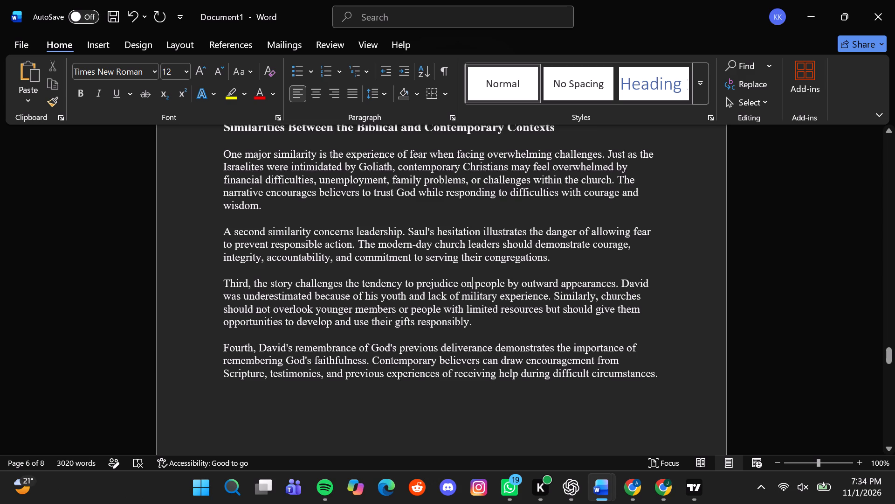
pyautogui.scroll(-1, 635, 329)
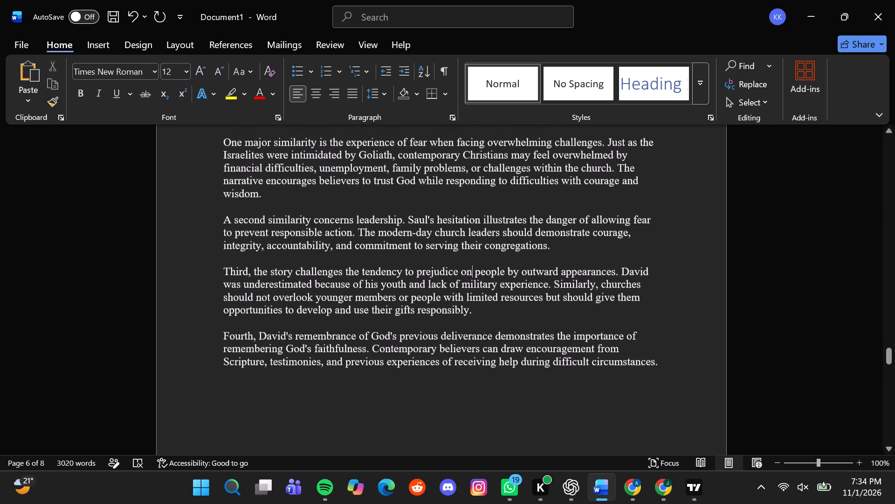
pyautogui.scroll(-1, 635, 329)
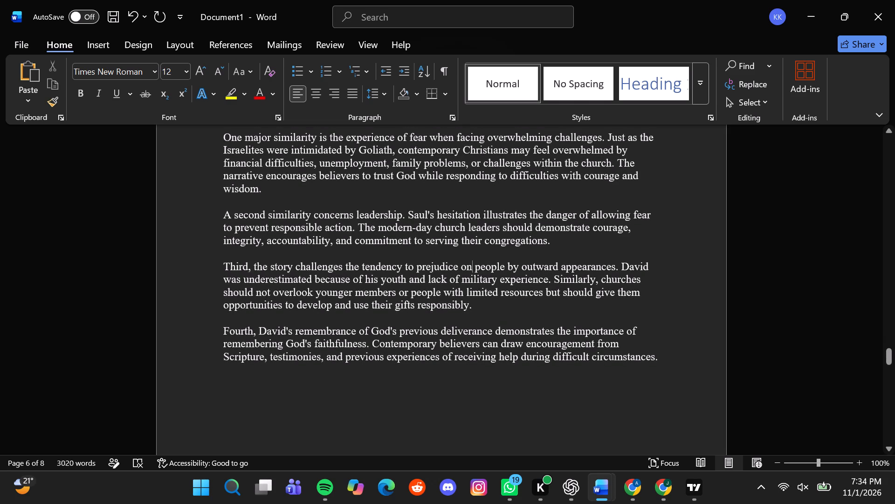
pyautogui.scroll(-1, 635, 329)
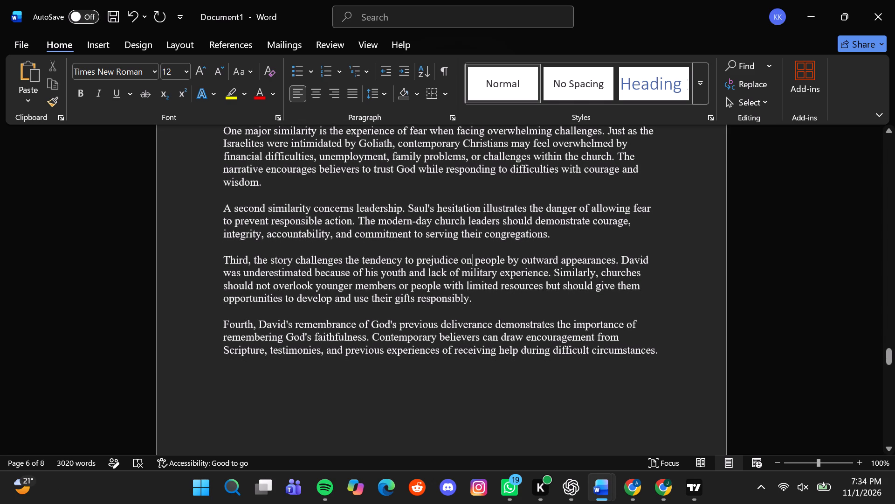
pyautogui.scroll(-2, 635, 329)
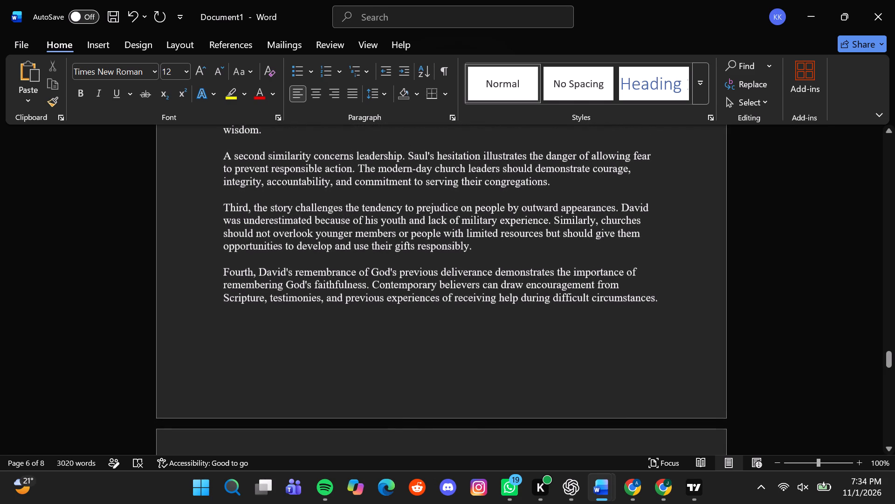
pyautogui.scroll(-2, 635, 329)
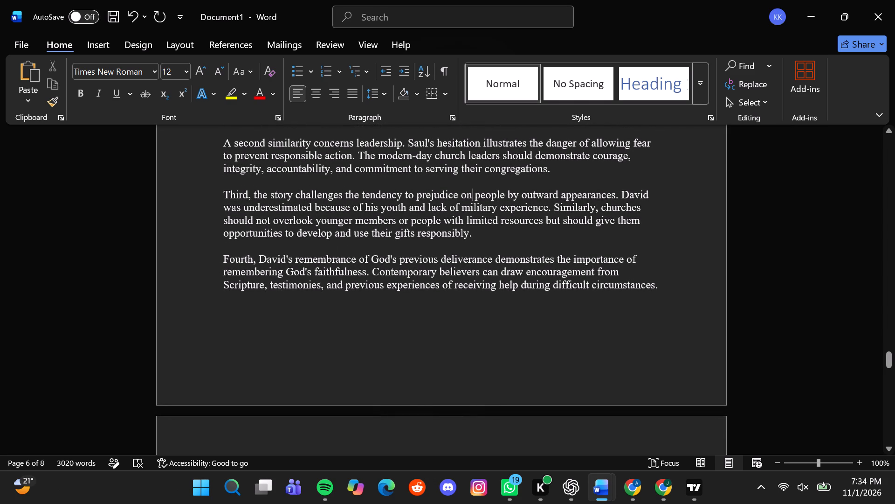
pyautogui.scroll(-1, 635, 329)
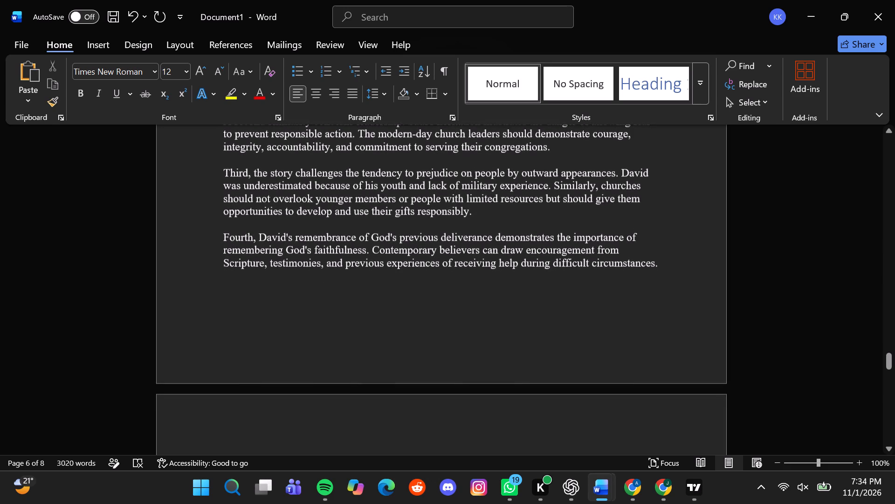
pyautogui.scroll(-1, 635, 329)
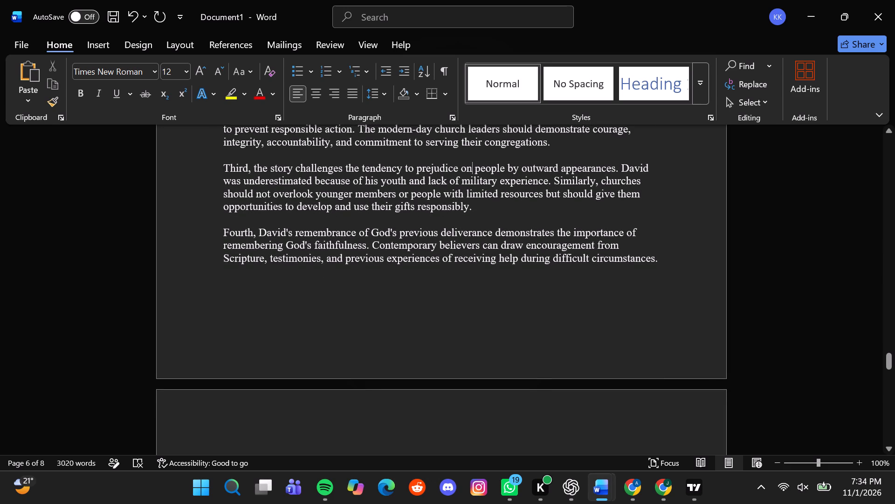
pyautogui.scroll(-2, 635, 329)
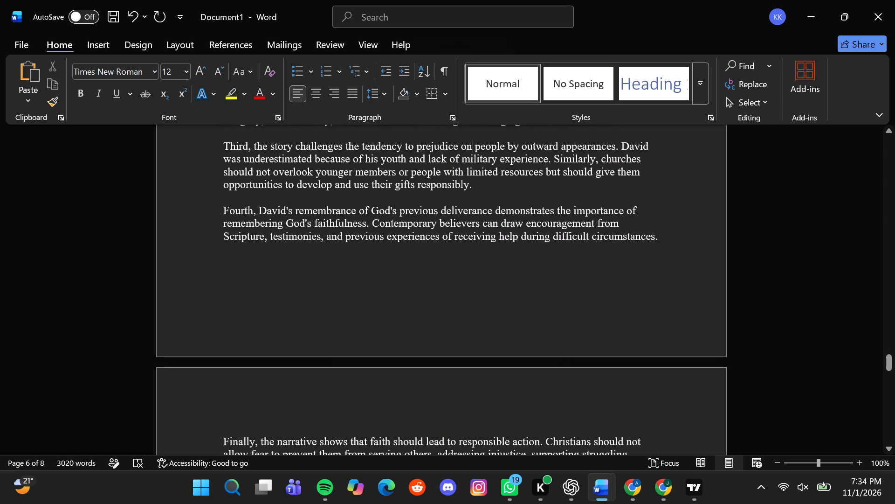
pyautogui.scroll(-1, 635, 329)
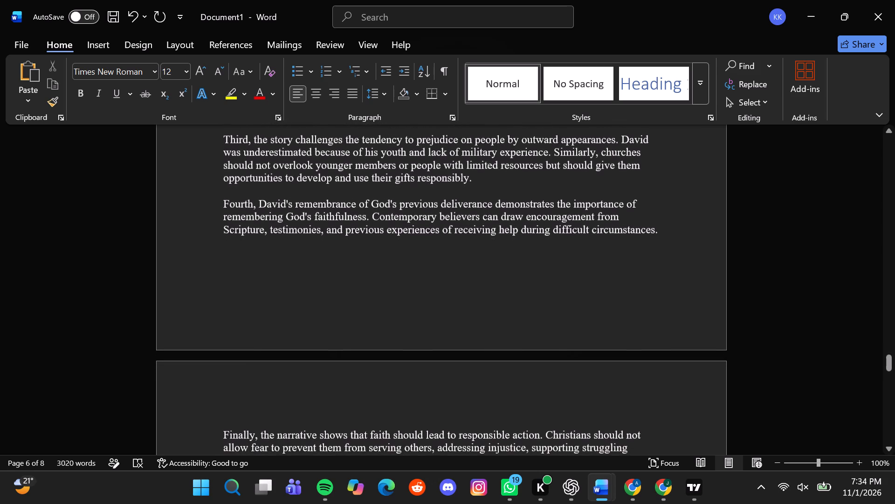
pyautogui.scroll(-2, 635, 329)
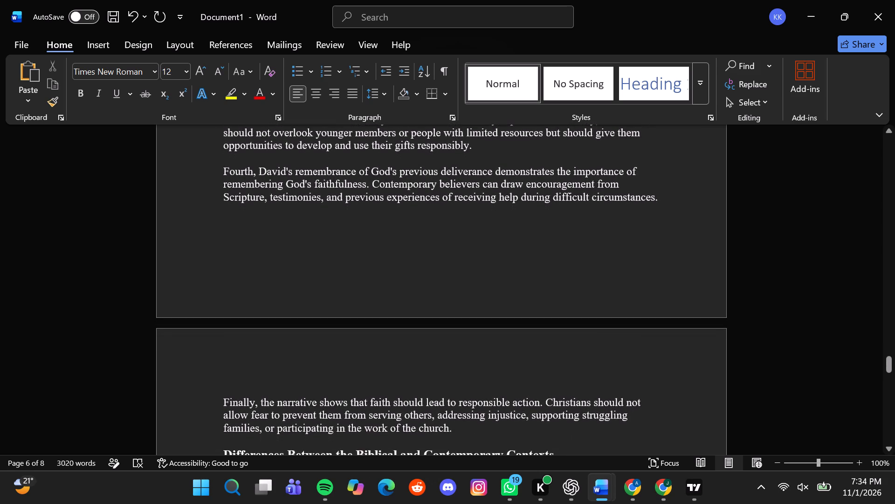
pyautogui.scroll(-1, 635, 329)
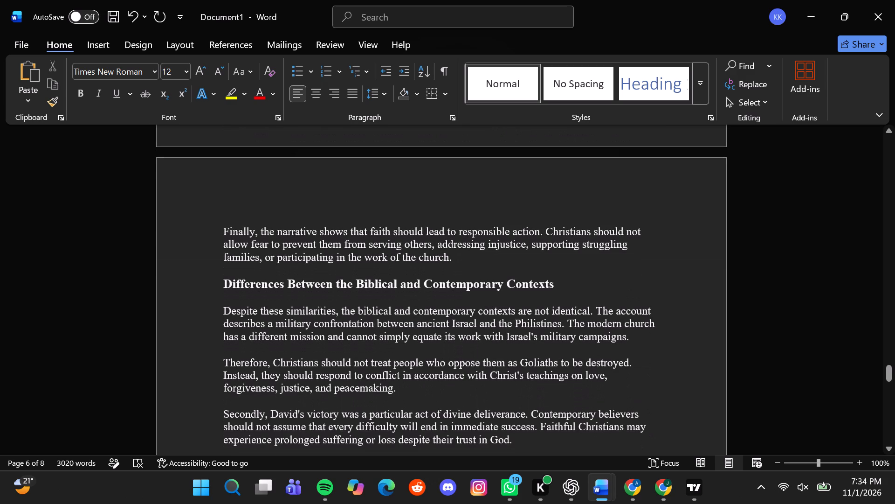
pyautogui.scroll(-1, 635, 329)
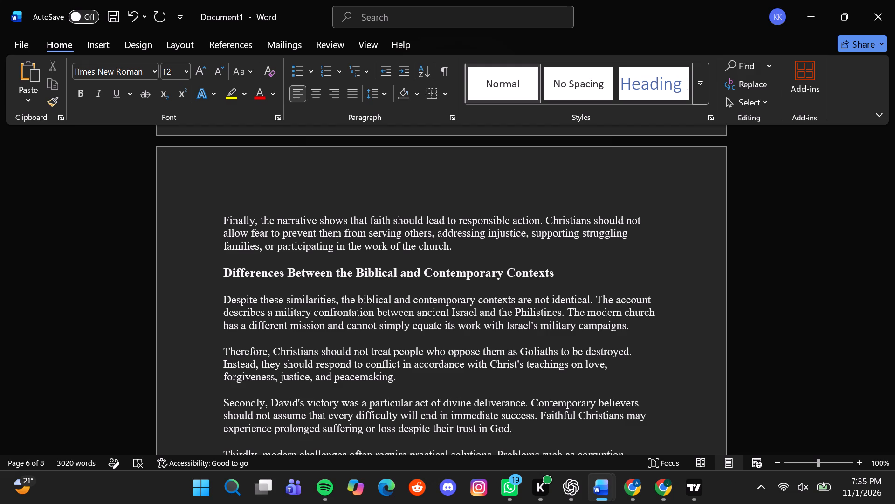
pyautogui.scroll(-1, 635, 329)
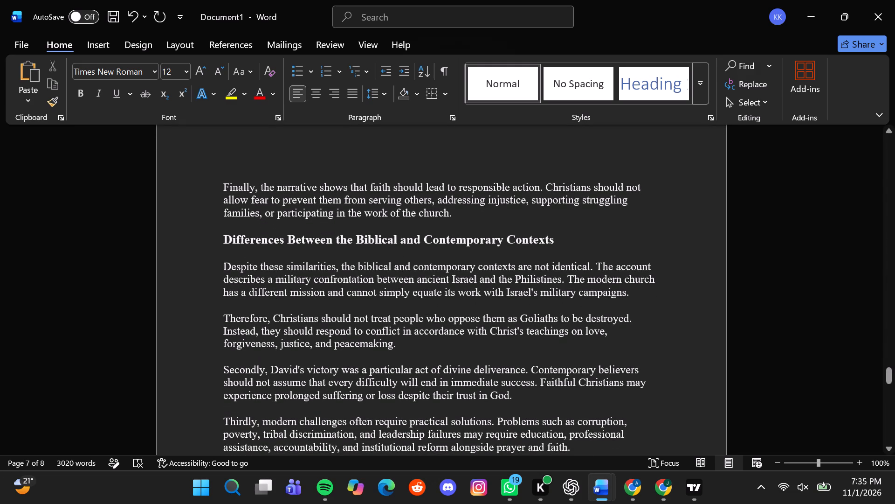
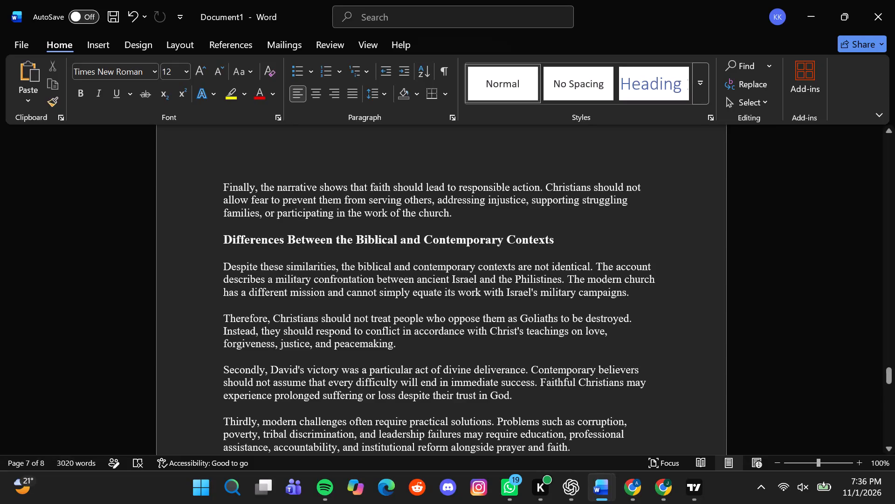
# Continue proofreading the paragraphs under "Differences Between the Biblical and Contemporary Contexts" in the essay.
pyautogui.scroll(-1, 644, 351)
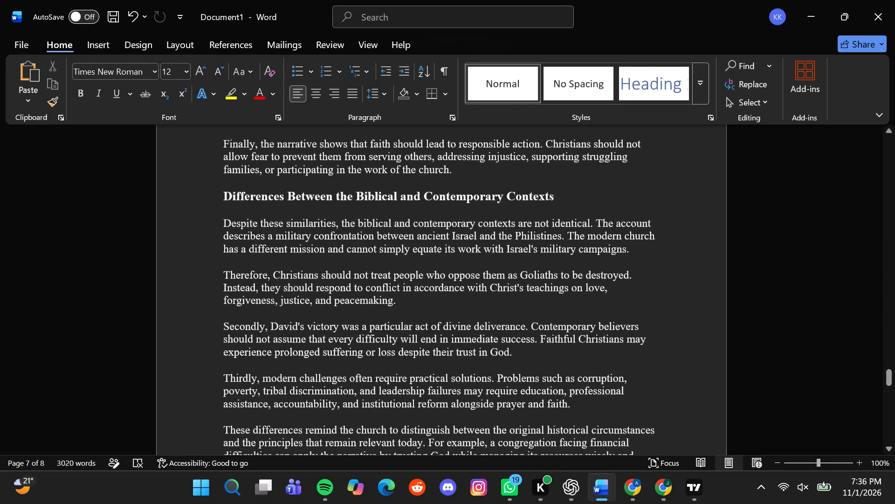
pyautogui.scroll(-1, 644, 351)
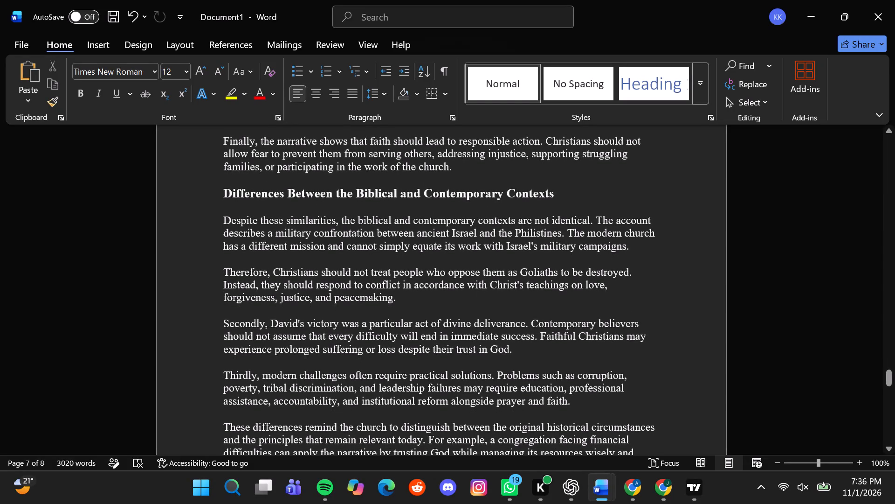
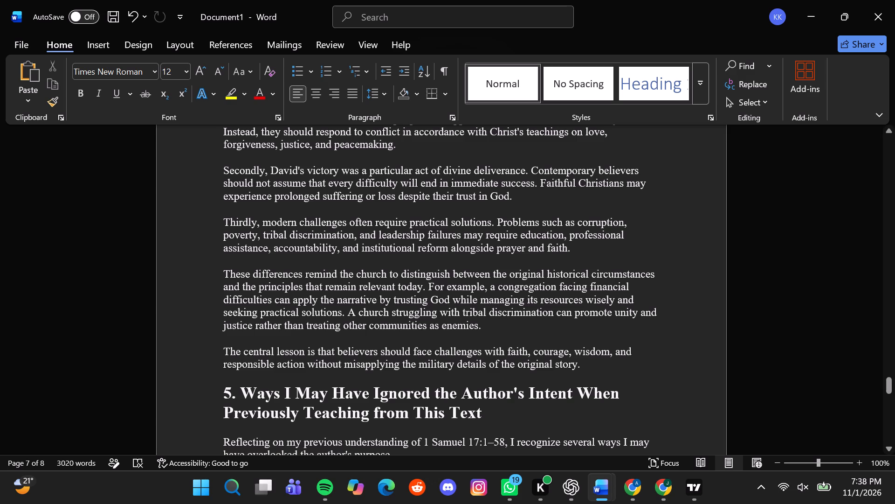
pyautogui.scroll(-1, 659, 401)
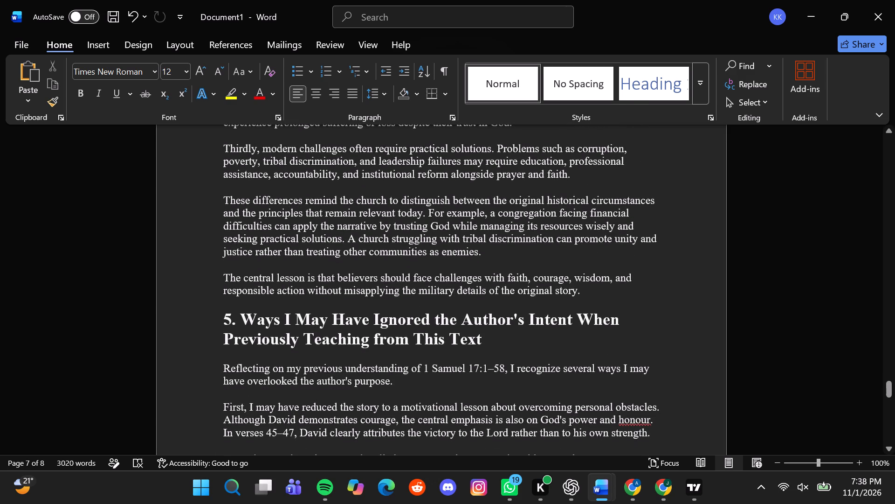
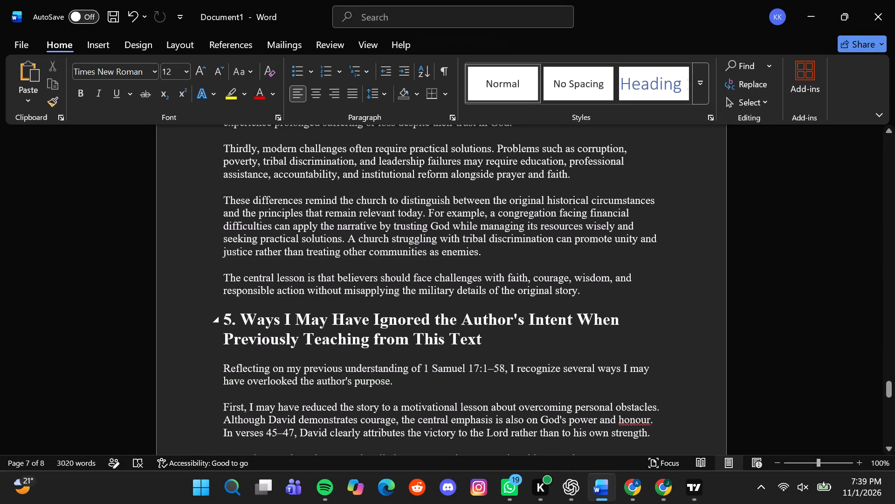
# Replace "rather than" with "instead of" before "treating other communities as enemies" in the paragraph beginning "These differences remind the church".
pyautogui.click(304, 248)
pyautogui.press('BackSpace')
pyautogui.press('BackSpace')
pyautogui.press('BackSpace')
pyautogui.press('BackSpace')
pyautogui.press('BackSpace')
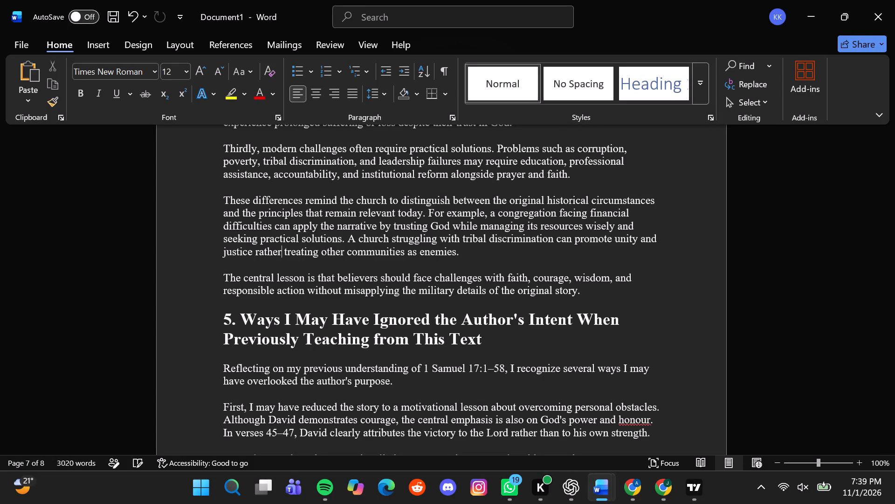
pyautogui.press('BackSpace')
pyautogui.press('BackSpace')
pyautogui.press('BackSpace')
pyautogui.press('BackSpace')
pyautogui.press('BackSpace')
pyautogui.press('BackSpace')
pyautogui.press('i')
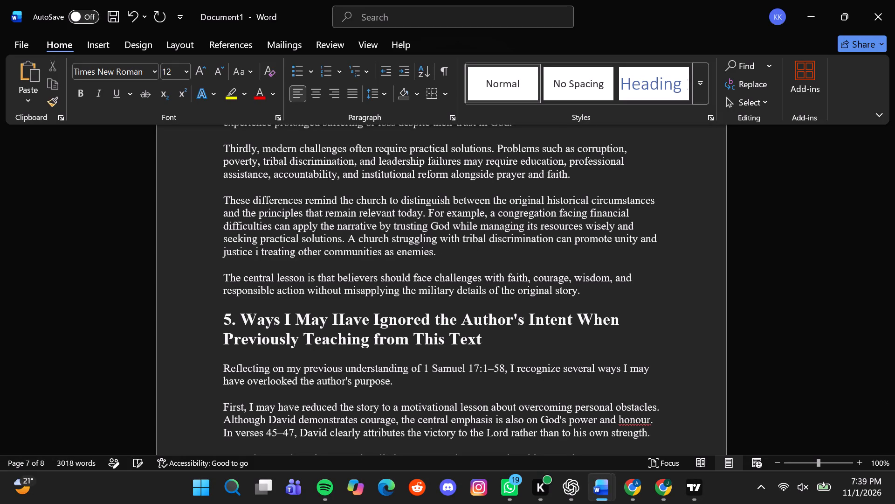
pyautogui.write('nsted')
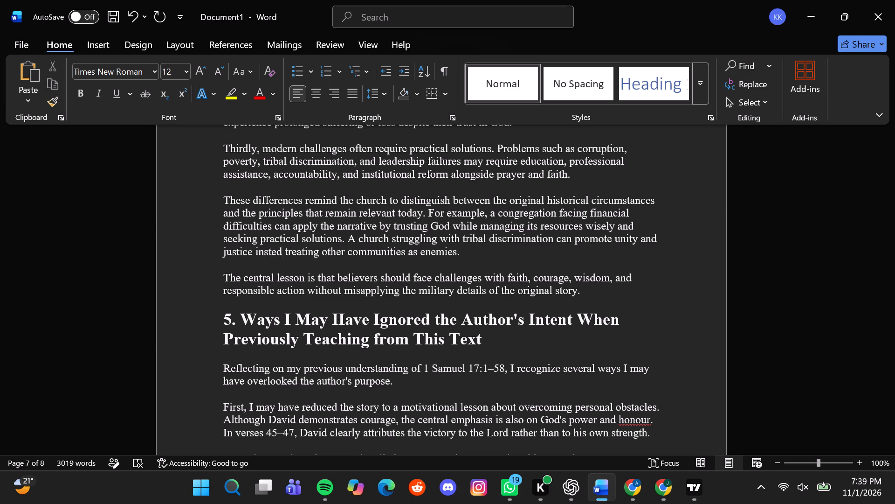
pyautogui.press('BackSpace')
pyautogui.write('ad of')
pyautogui.press('space')
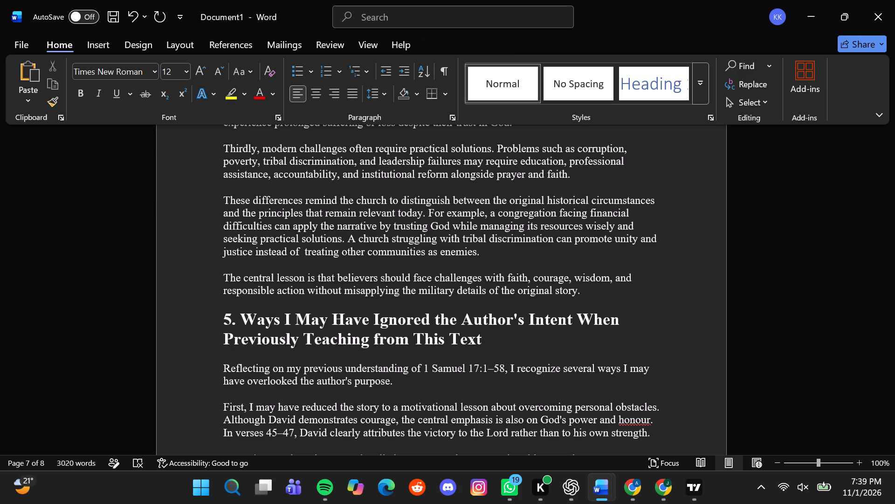
pyautogui.press('BackSpace')
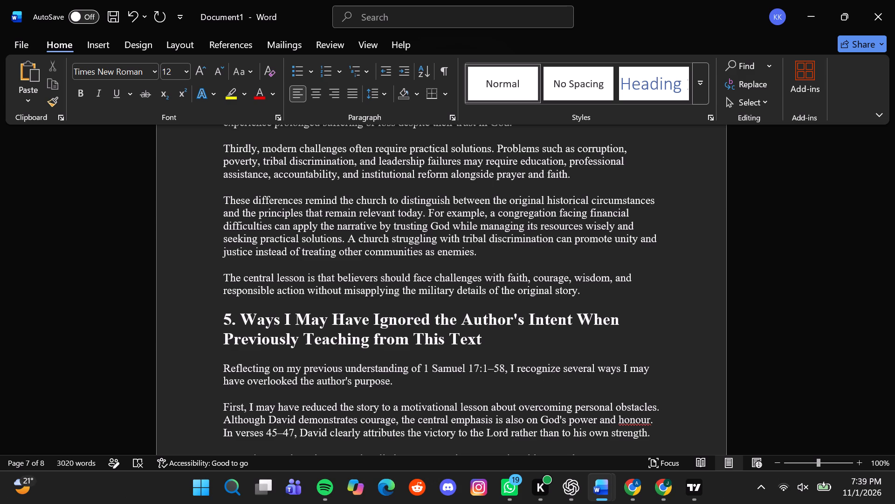
# Delete the paragraph beginning "The central lesson is that believers should face challenges" just above the section 5 heading.
pyautogui.scroll(-1, 332, 324)
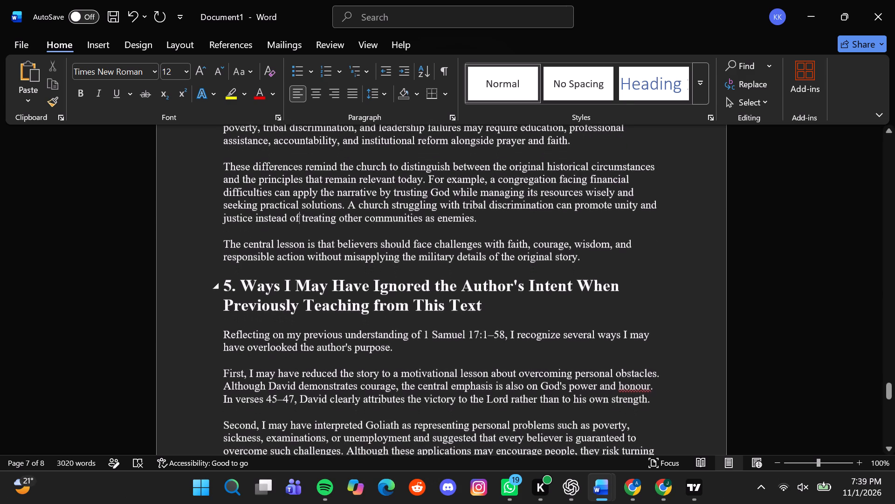
pyautogui.moveTo(208, 256); pyautogui.dragTo(206, 244)
pyautogui.press('BackSpace')
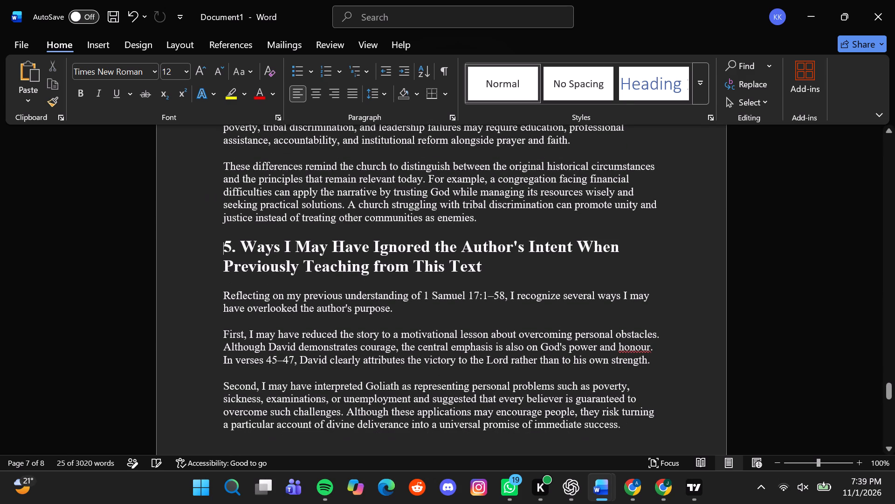
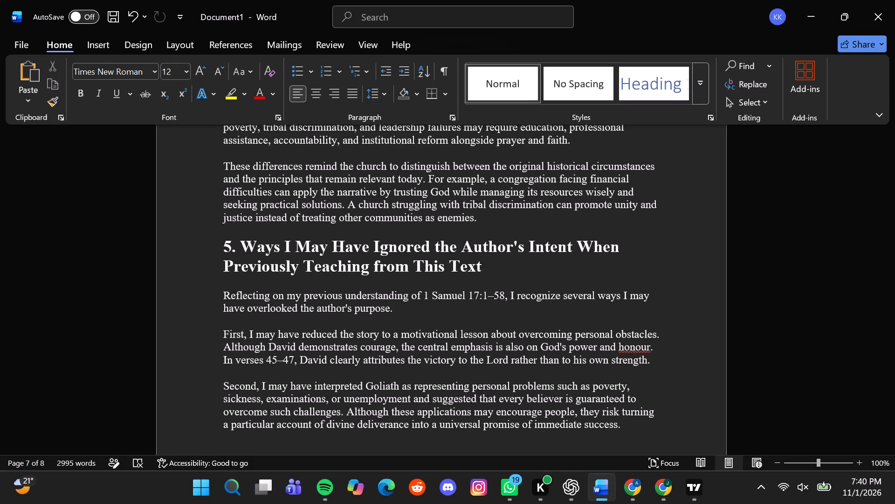
# Delete the introductory paragraph beginning "Reflecting on my previous understanding" under the section 5 heading.
pyautogui.moveTo(207, 293); pyautogui.dragTo(208, 310)
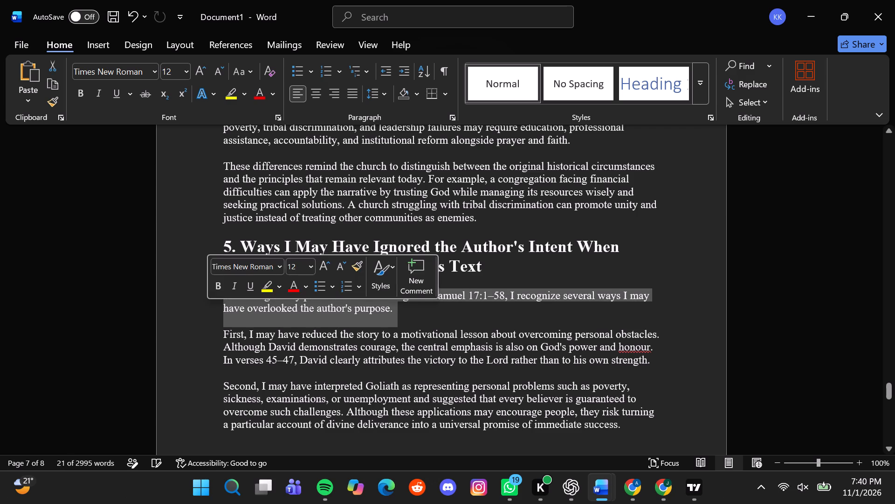
pyautogui.press('BackSpace')
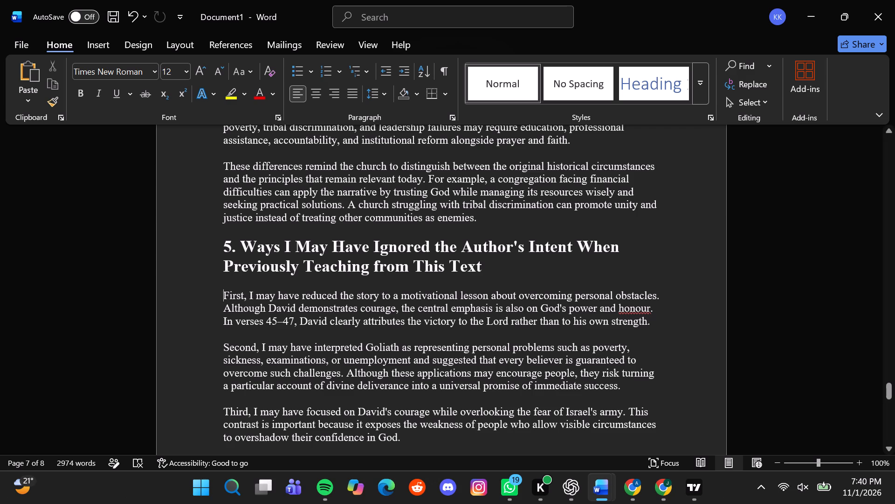
# Read through the section 5 paragraphs from "First, I may have reduced the story" down to the Conclusion heading.
pyautogui.scroll(-2, 289, 386)
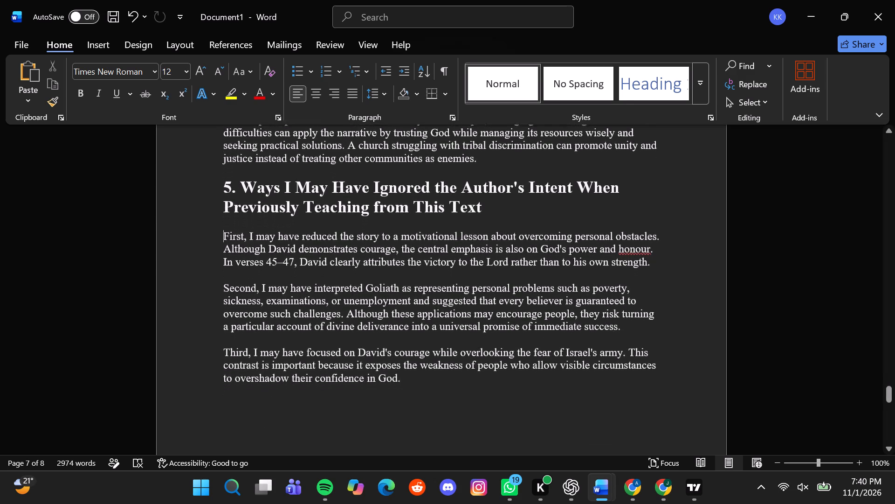
pyautogui.scroll(-1, 289, 386)
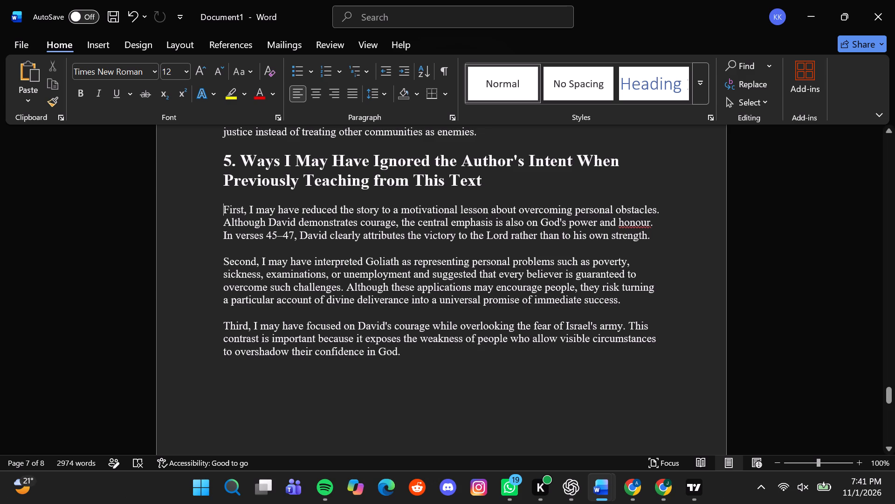
pyautogui.scroll(-1, 478, 377)
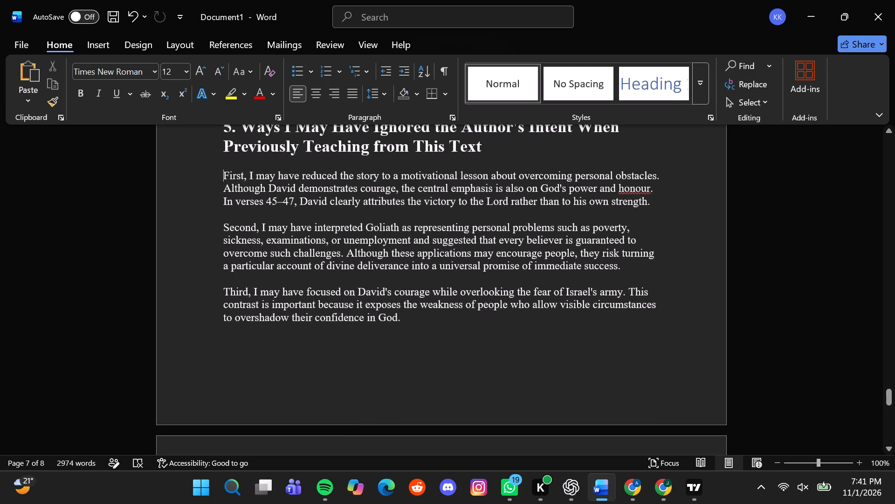
pyautogui.scroll(-1, 478, 377)
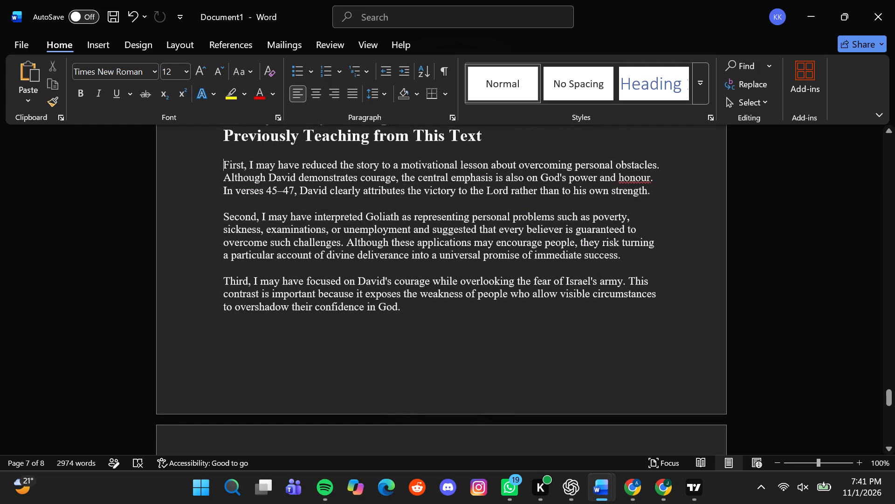
pyautogui.scroll(-1, 478, 377)
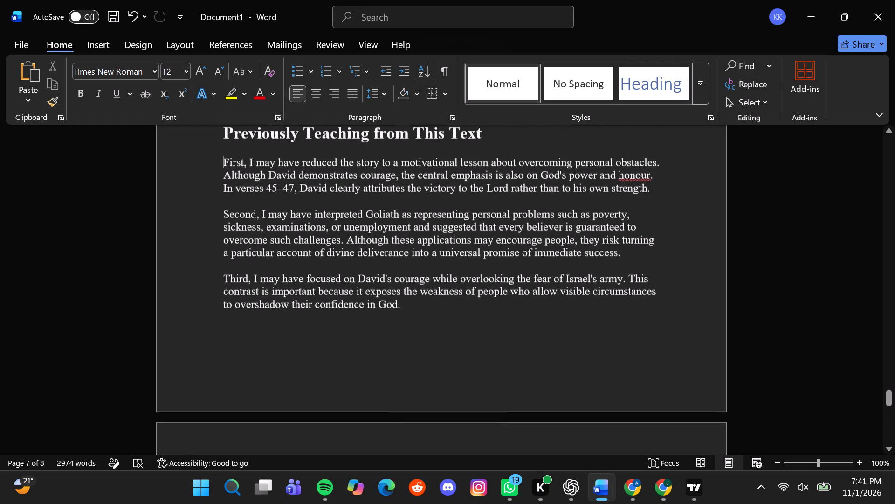
pyautogui.scroll(-1, 478, 377)
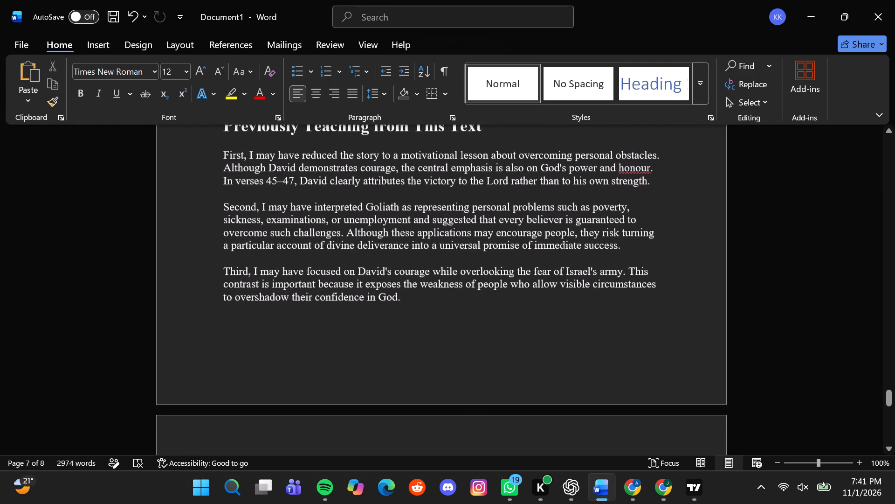
pyautogui.scroll(-1, 478, 377)
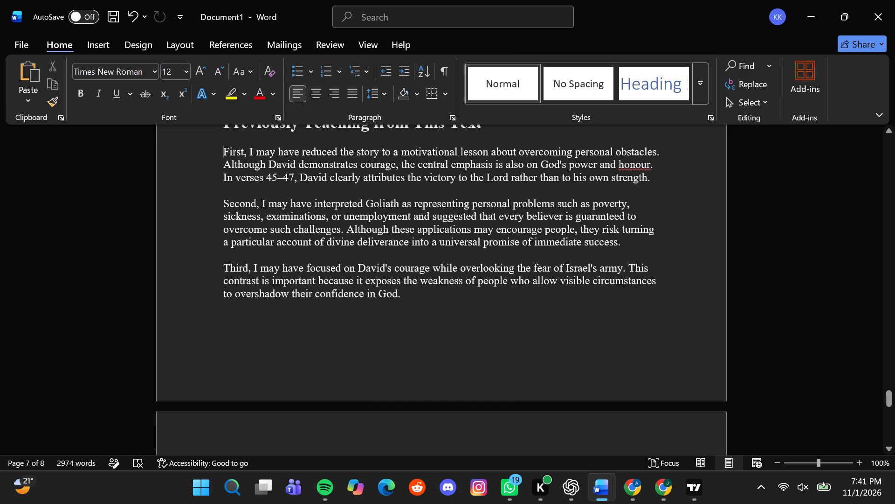
pyautogui.scroll(-2, 478, 377)
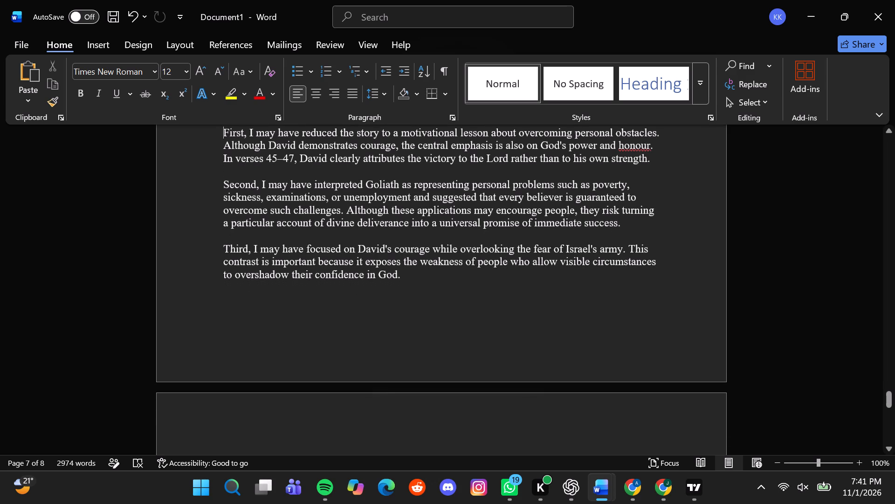
pyautogui.scroll(-2, 478, 377)
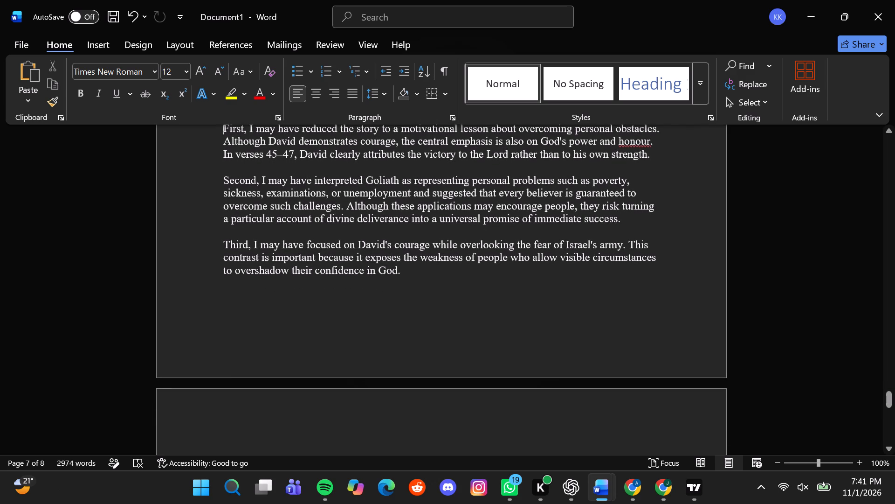
pyautogui.scroll(-2, 478, 377)
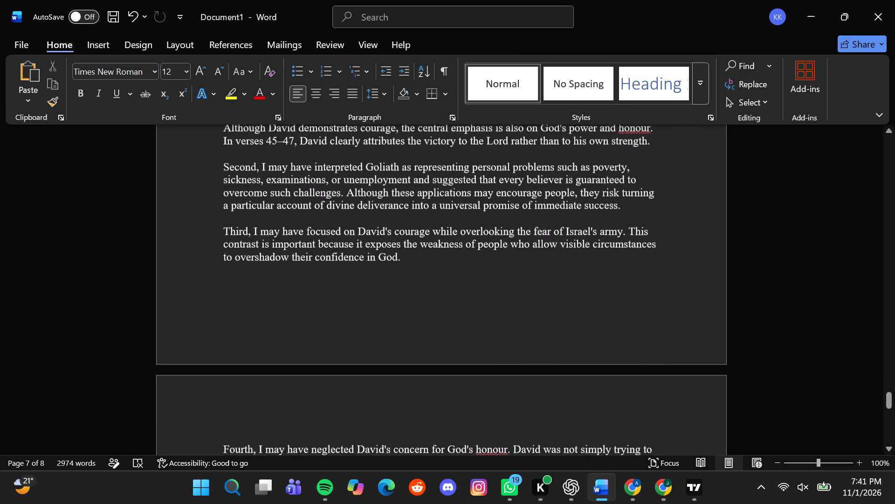
pyautogui.scroll(-2, 478, 377)
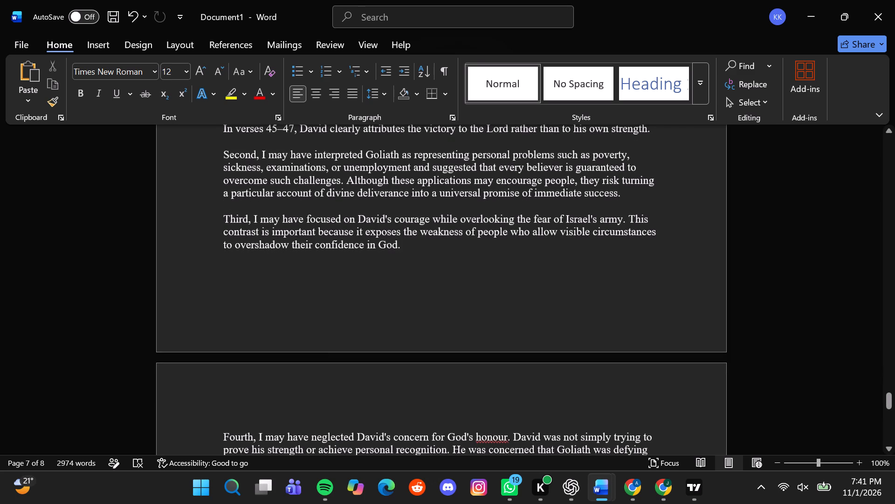
pyautogui.scroll(-2, 478, 377)
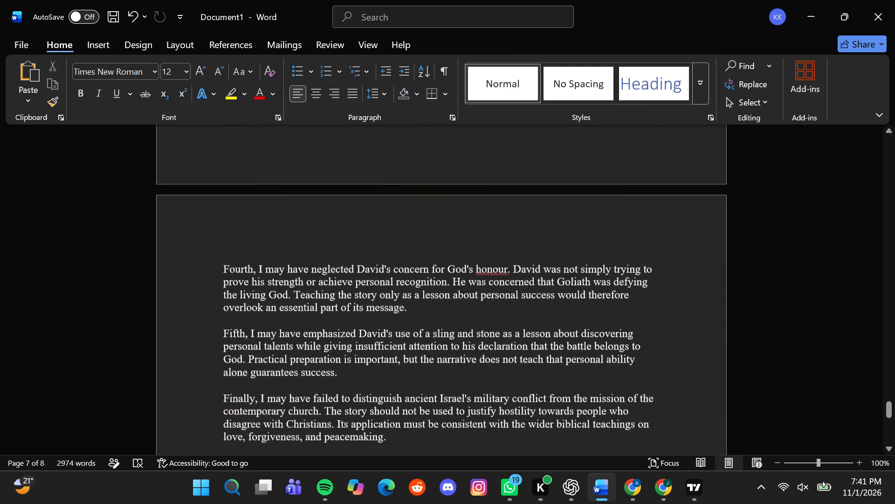
pyautogui.scroll(-1, 478, 377)
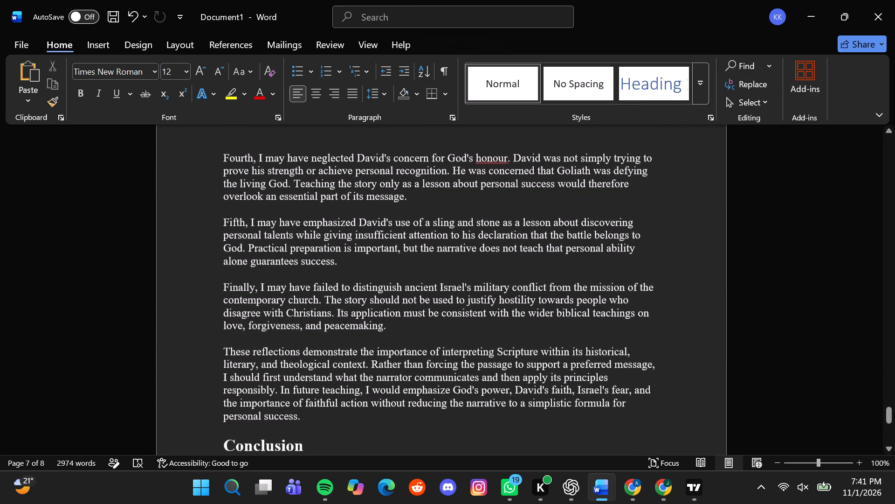
pyautogui.scroll(-2, 478, 377)
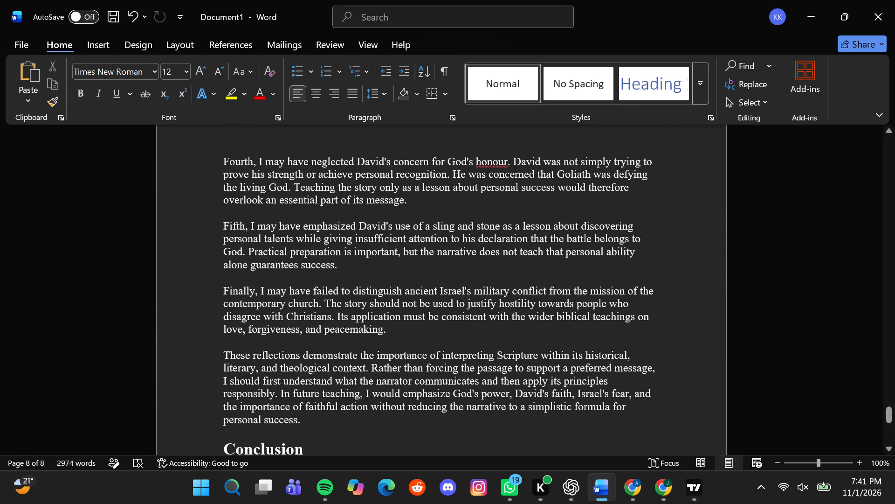
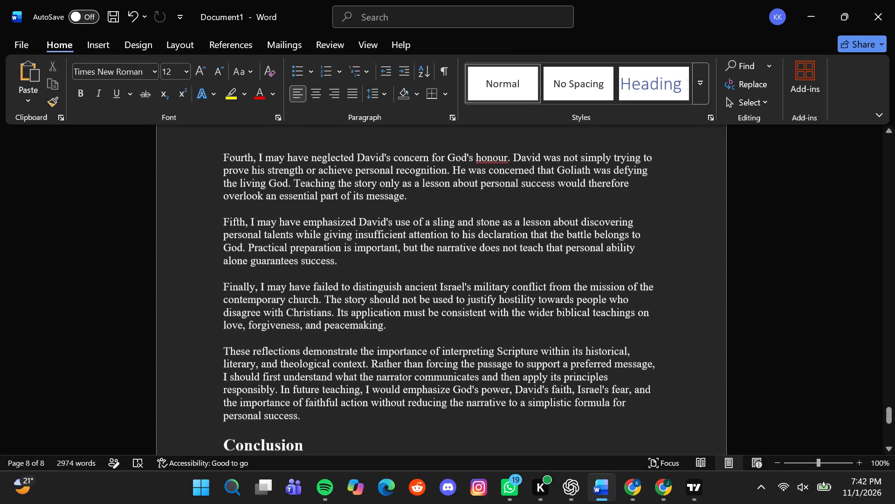
# Replace the word "insufficient" with "inadequate" before "attention to his declaration" in the paragraph beginning "Fifth, I may have emphasized".
pyautogui.click(404, 234)
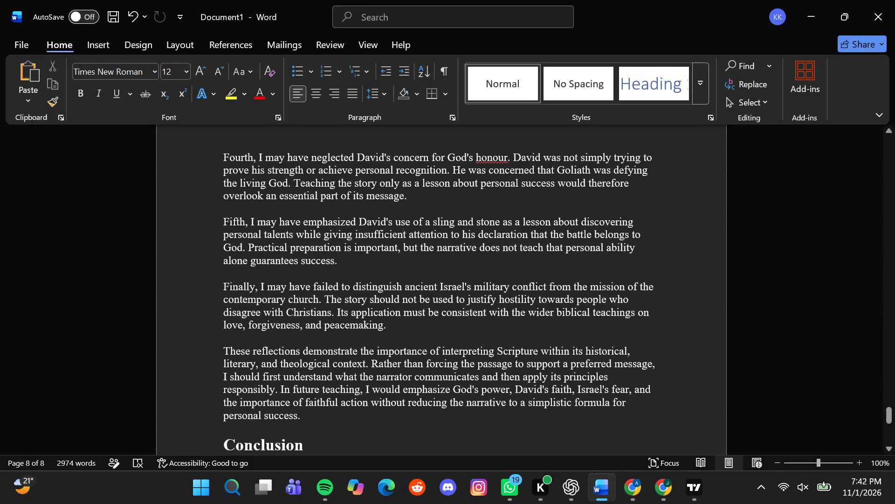
pyautogui.press('Right')
pyautogui.press('BackSpace')
pyautogui.press('BackSpace')
pyautogui.press('BackSpace')
pyautogui.press('BackSpace')
pyautogui.press('BackSpace')
pyautogui.press('BackSpace')
pyautogui.press('BackSpace')
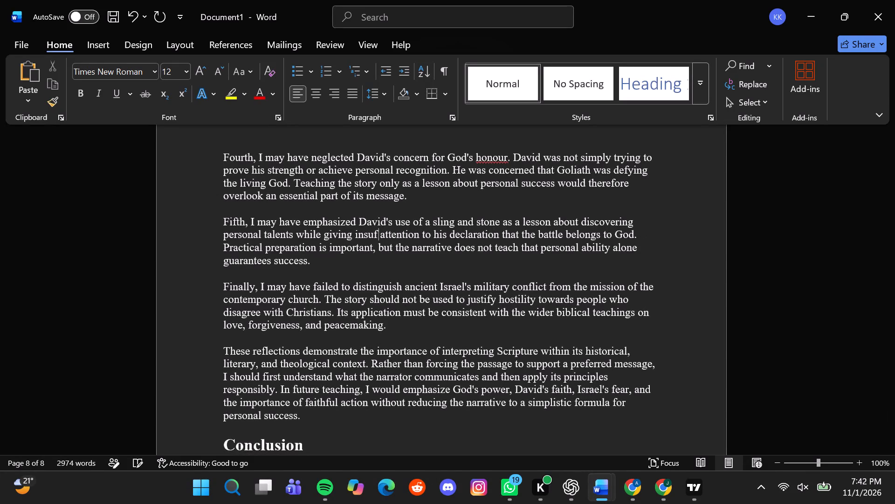
pyautogui.press('BackSpace')
pyautogui.press('BackSpace')
pyautogui.press('BackSpace')
pyautogui.write('ade')
pyautogui.write('quate')
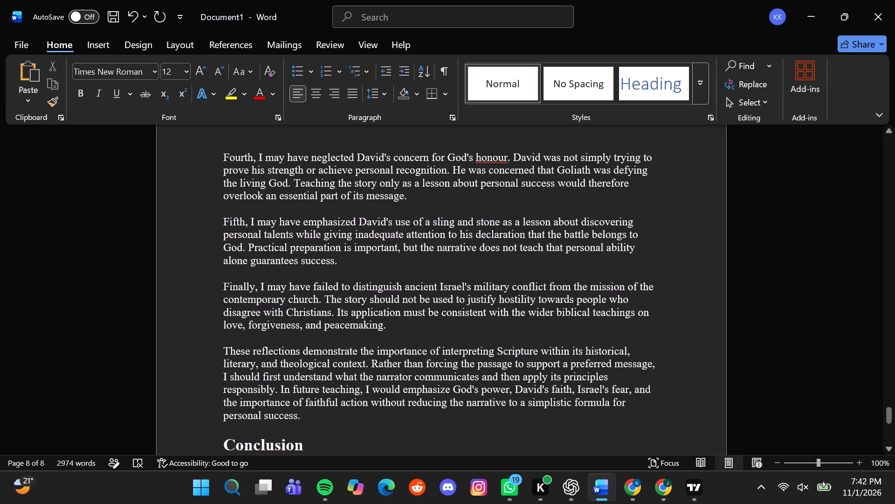
pyautogui.click(438, 261)
# Read on through the closing section 5 paragraphs, from "Finally, I may have failed" into the Conclusion.
pyautogui.scroll(-1, 458, 262)
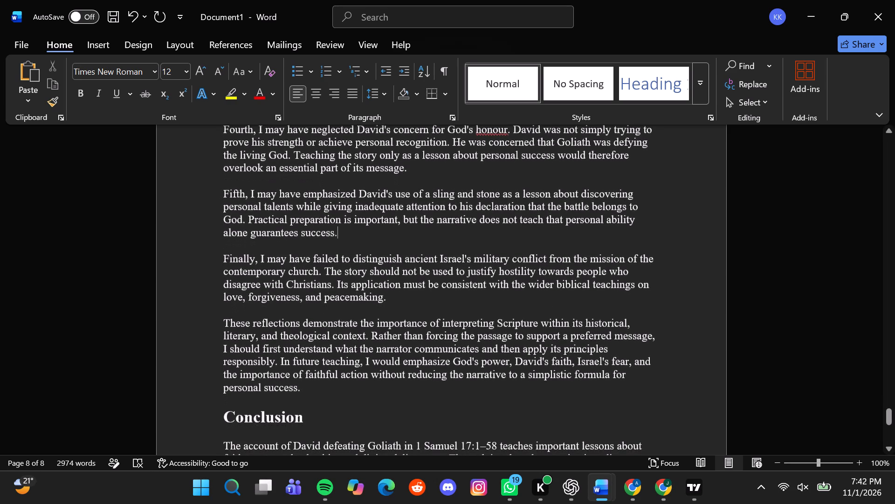
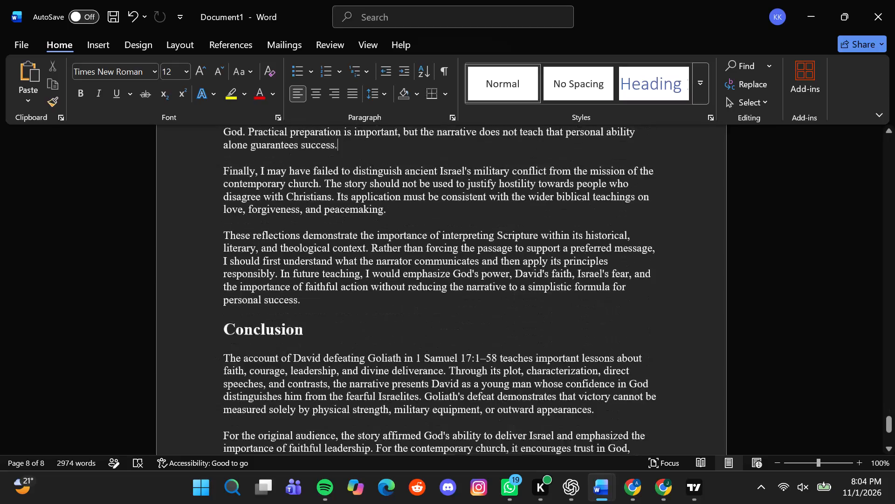
# Reread the last section 5 paragraphs, from "Fifth, I may have emphasized" through "These reflections demonstrate".
pyautogui.scroll(1, 447, 290)
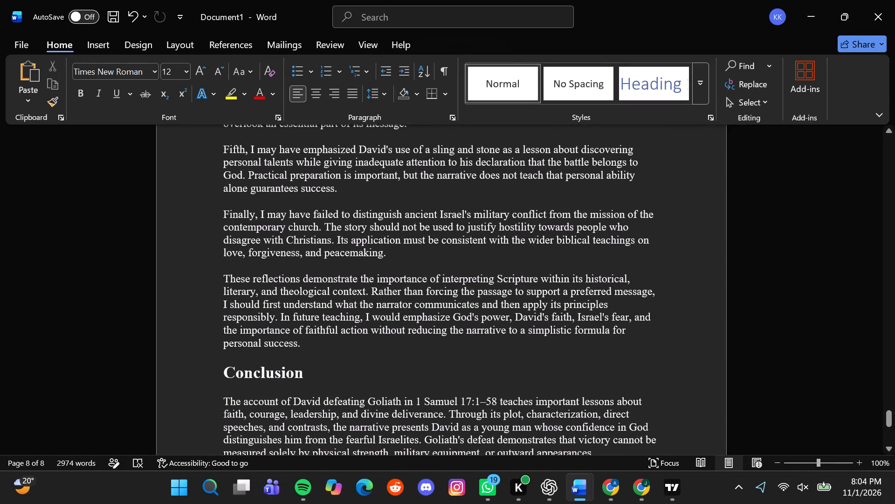
pyautogui.click(435, 217)
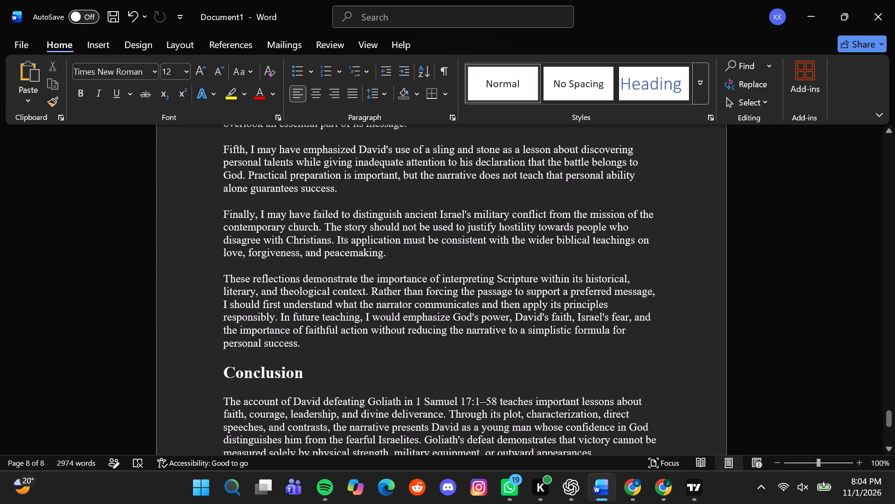
pyautogui.scroll(-2, 535, 355)
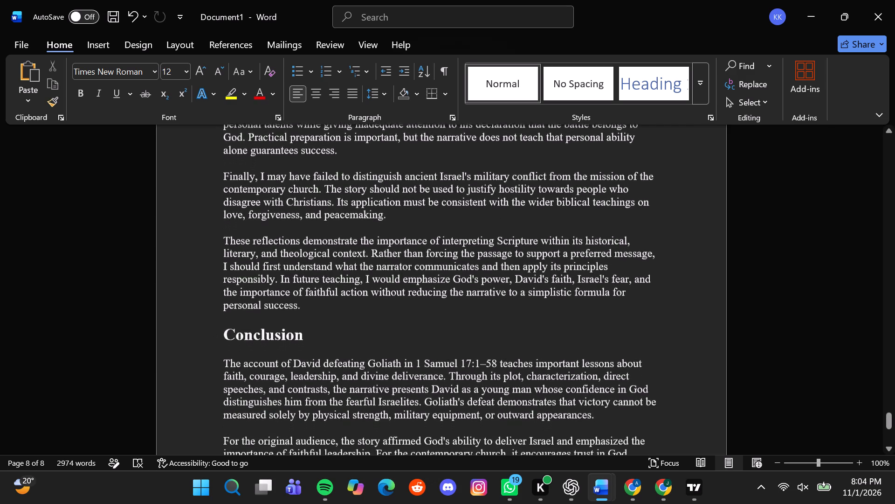
pyautogui.scroll(-1, 535, 355)
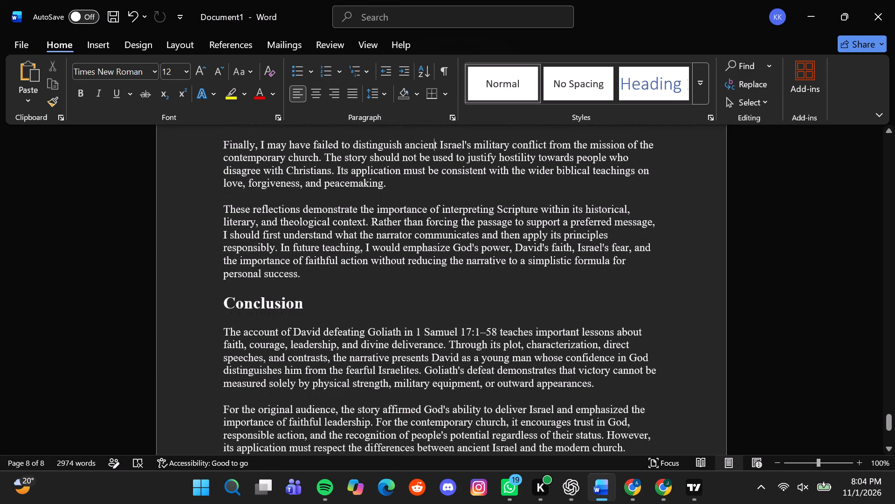
pyautogui.scroll(-1, 535, 355)
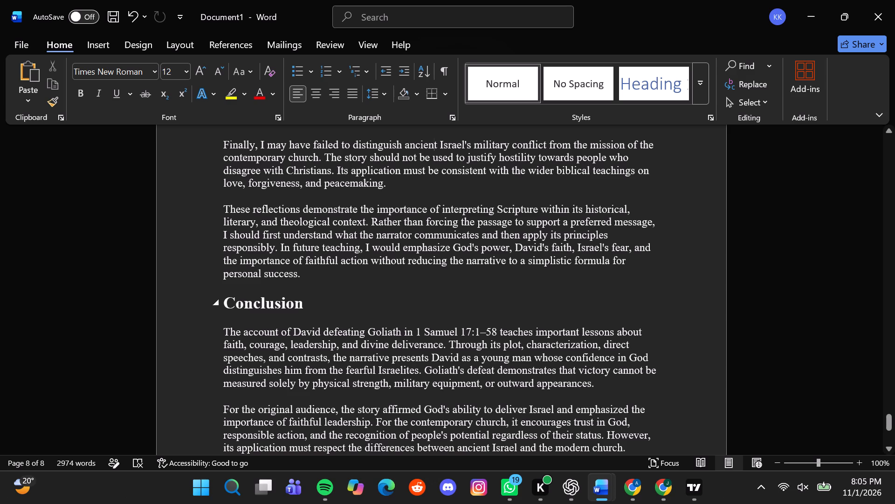
pyautogui.scroll(-1, 475, 307)
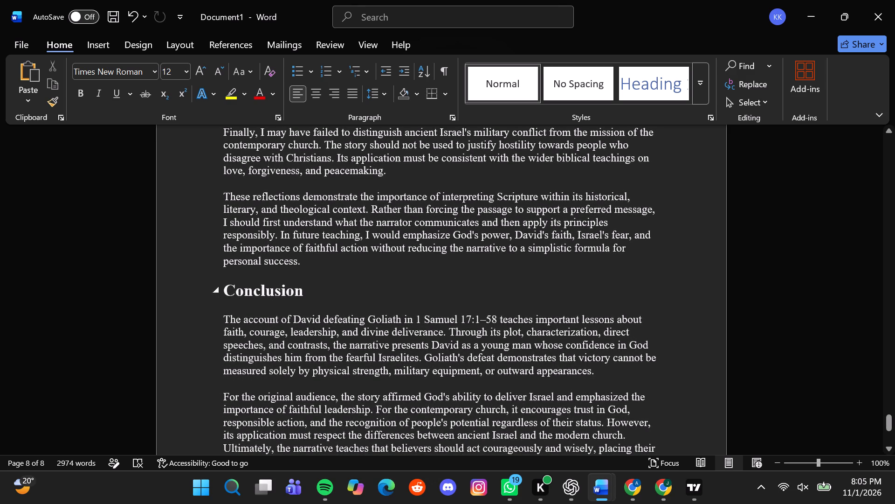
pyautogui.scroll(-1, 475, 307)
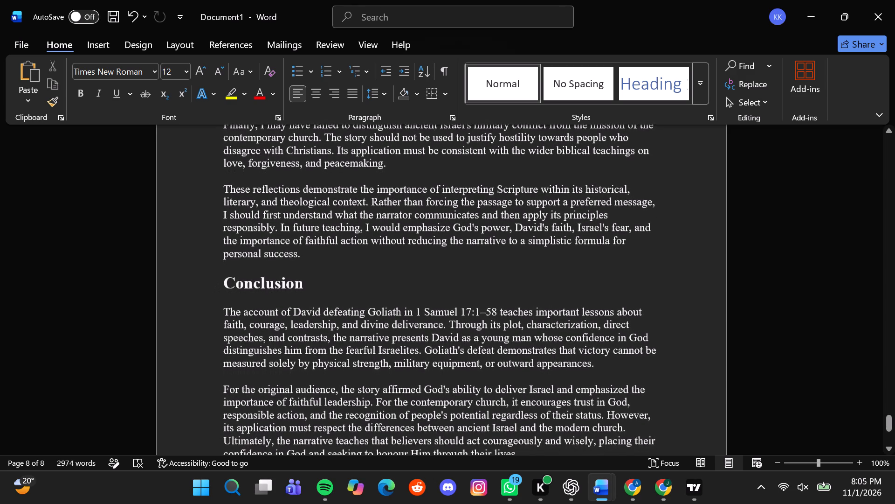
# Read both paragraphs of the Conclusion through to the end of the essay.
pyautogui.scroll(-3, 475, 307)
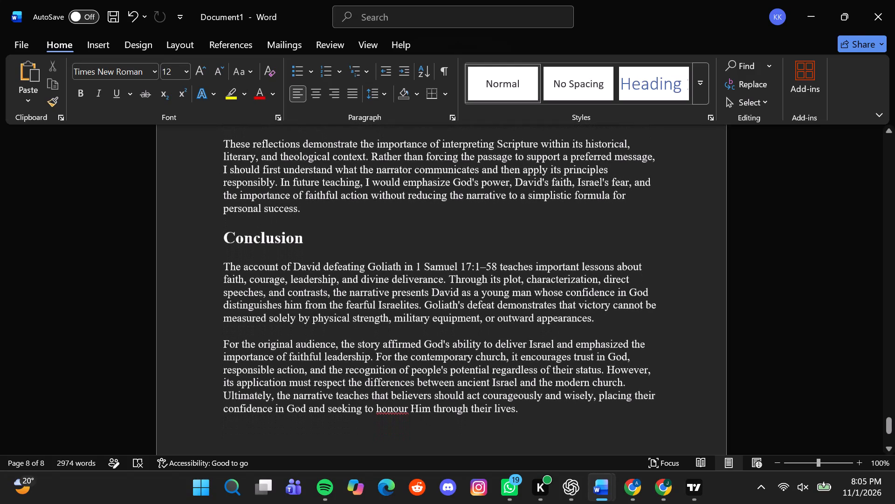
pyautogui.scroll(-3, 475, 307)
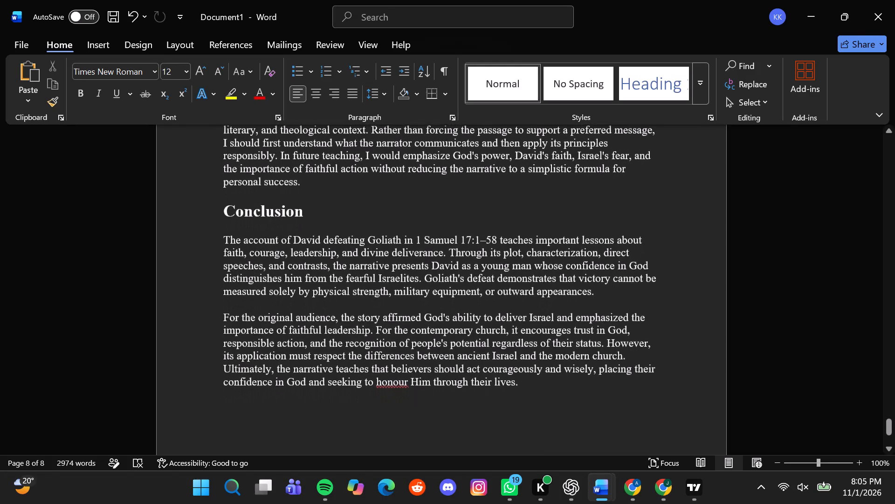
pyautogui.scroll(-2, 475, 307)
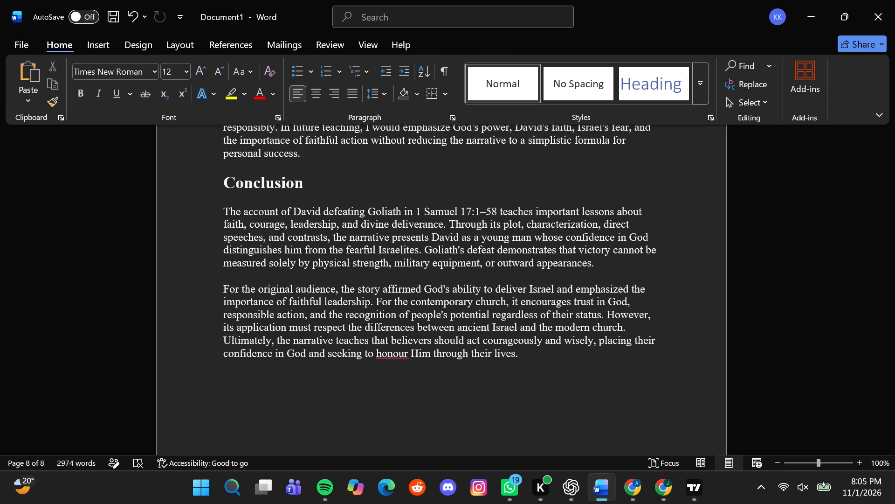
pyautogui.scroll(-1, 443, 377)
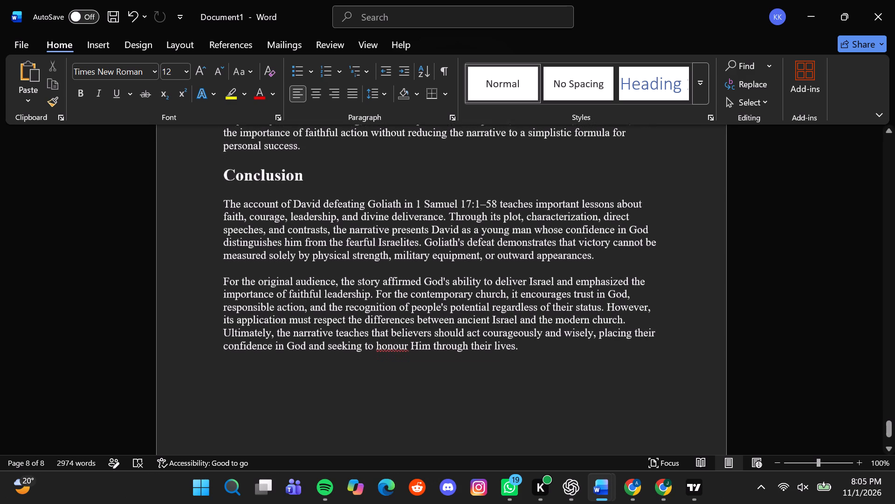
pyautogui.scroll(-1, 443, 377)
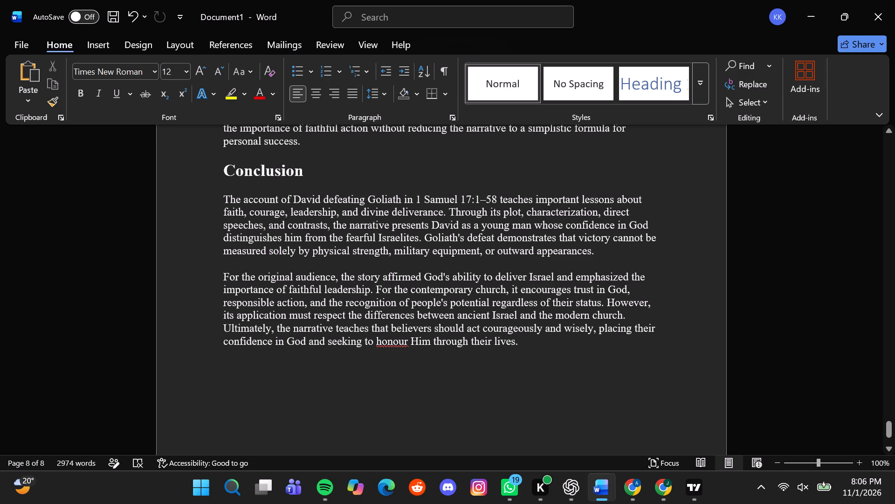
pyautogui.scroll(-1, 213, 275)
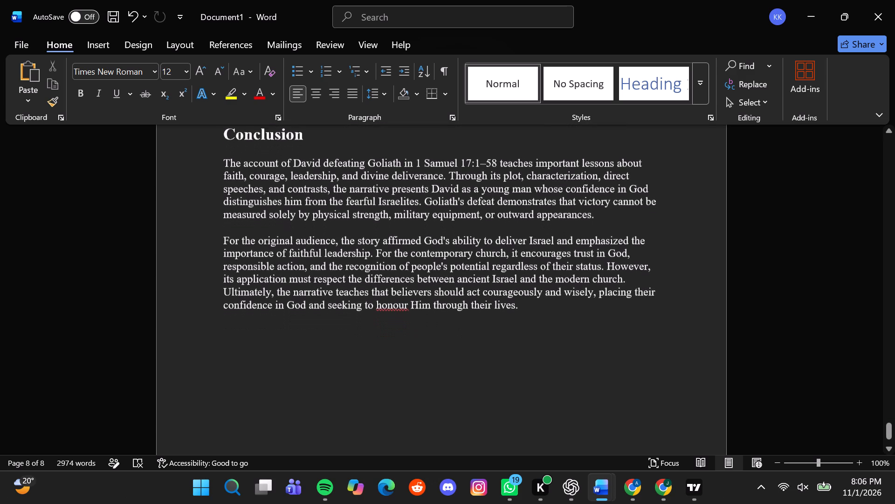
pyautogui.scroll(-1, 213, 275)
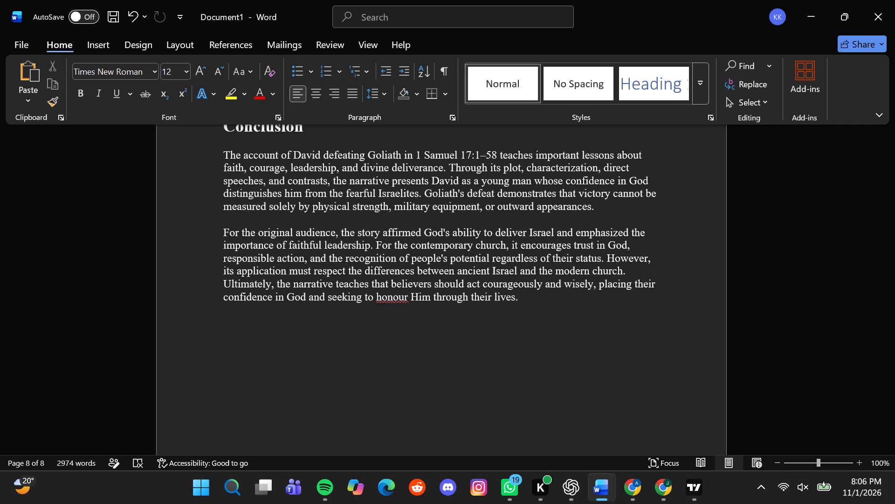
# Merge the two Conclusion paragraphs into one, with a space between "outward appearances." and "For the original audience".
pyautogui.click(222, 231)
pyautogui.press('BackSpace')
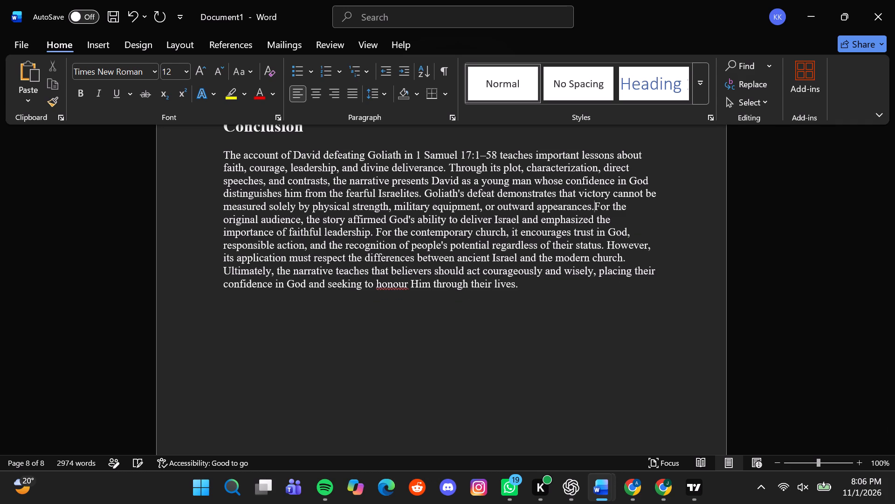
pyautogui.press('space')
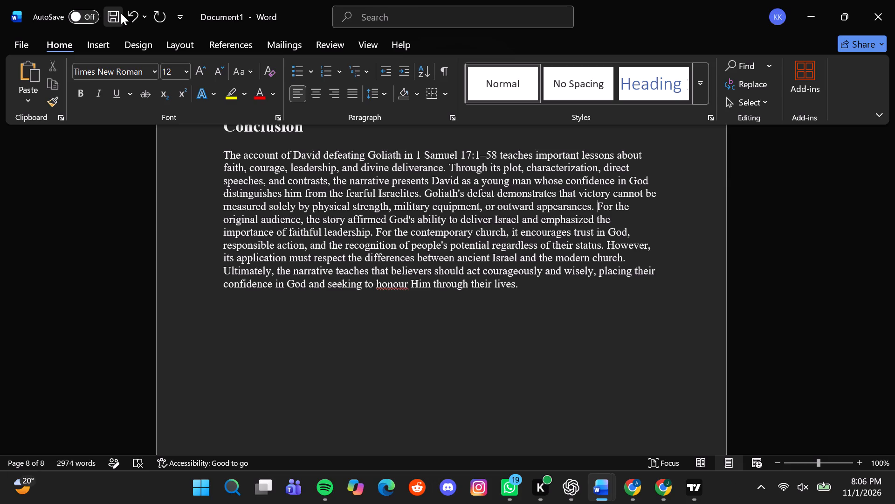
# Save the essay as a Word document named "Principles of Bible Interpretation CAT 3" in the Documents folder.
pyautogui.click(16, 48)
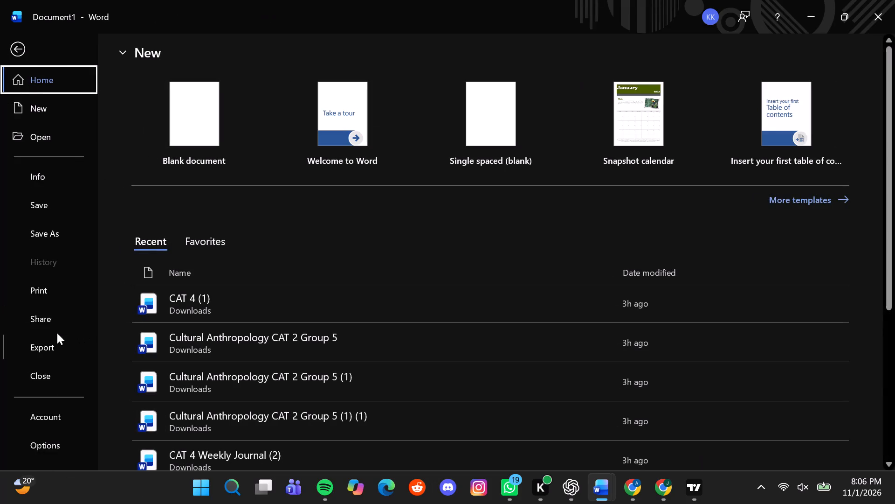
pyautogui.click(46, 237)
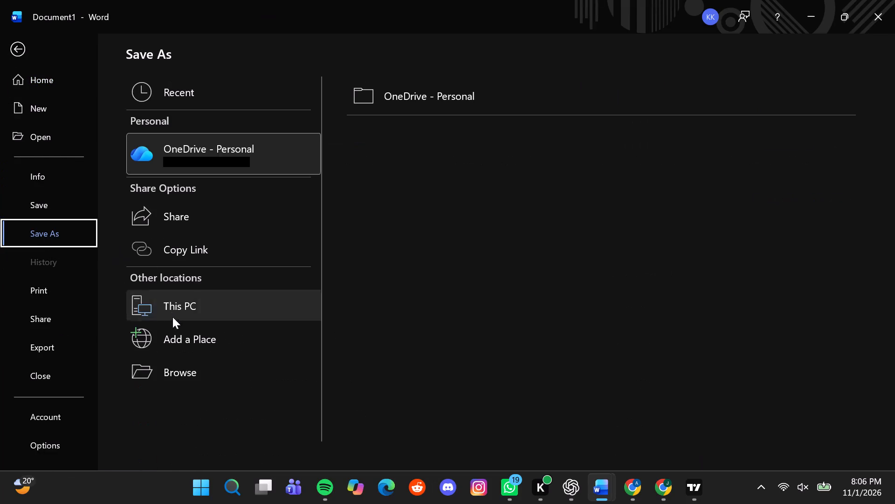
pyautogui.click(176, 366)
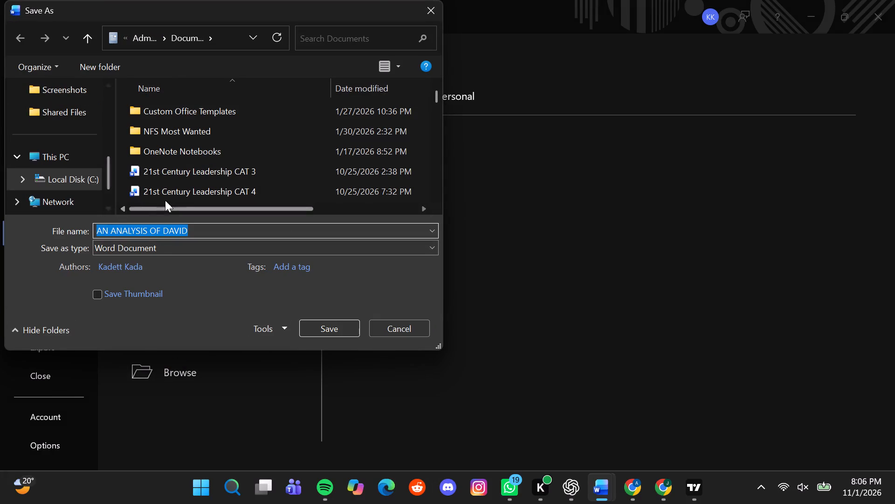
pyautogui.scroll(-1, 76, 140)
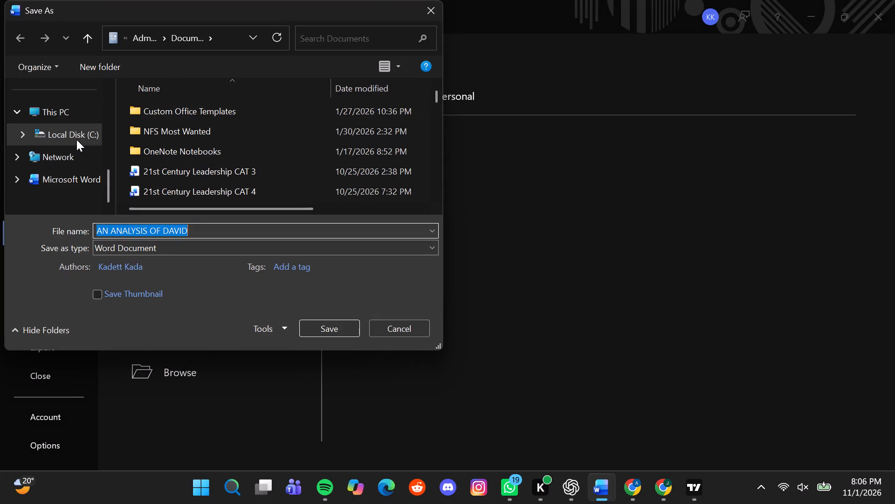
pyautogui.scroll(3, 65, 129)
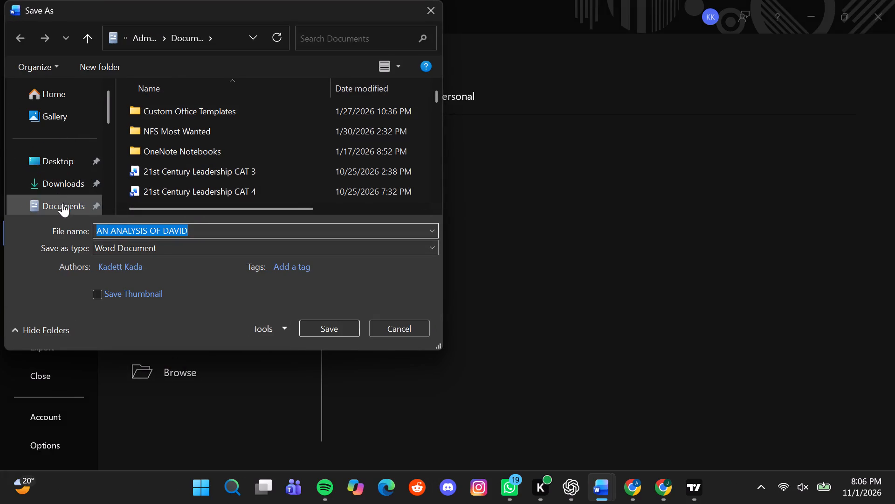
pyautogui.click(62, 203)
pyautogui.click(189, 229)
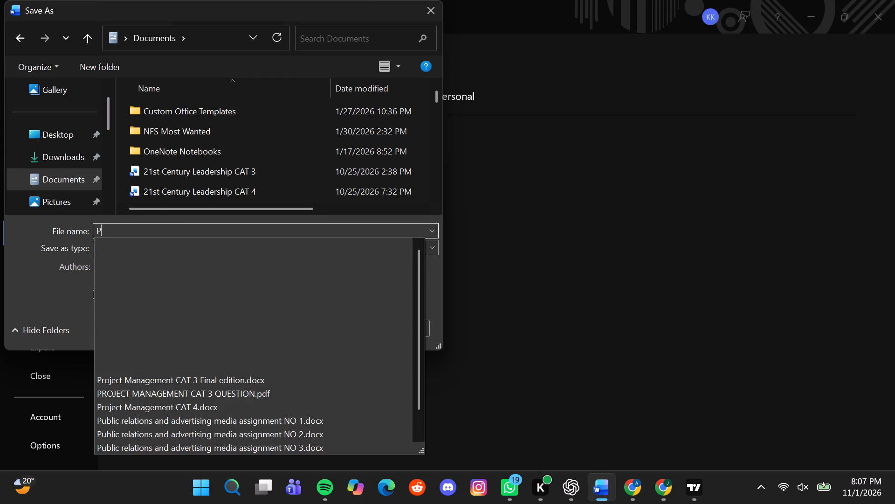
pyautogui.press('r')
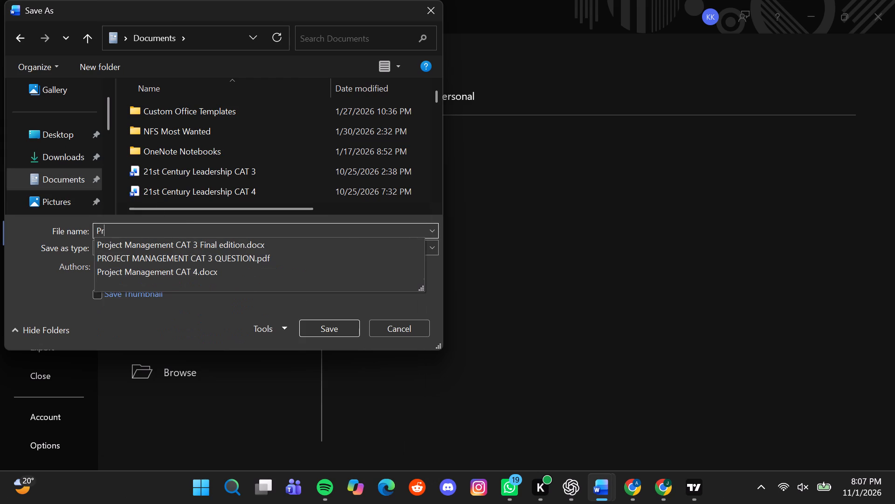
pyautogui.write('inciples')
pyautogui.press('space')
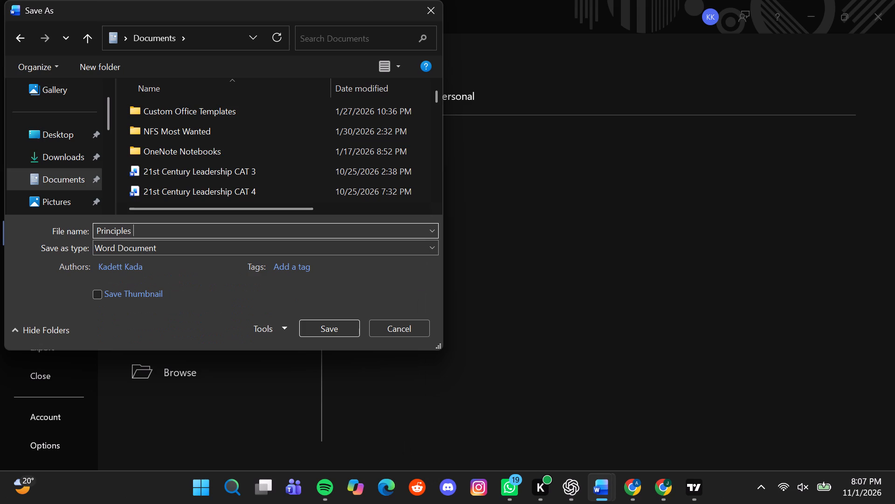
pyautogui.write('of')
pyautogui.press('space')
pyautogui.press('b')
pyautogui.write('ible')
pyautogui.press('space')
pyautogui.write('nr')
pyautogui.press('BackSpace')
pyautogui.write('terpretation')
pyautogui.press('space')
pyautogui.write('CAT 3')
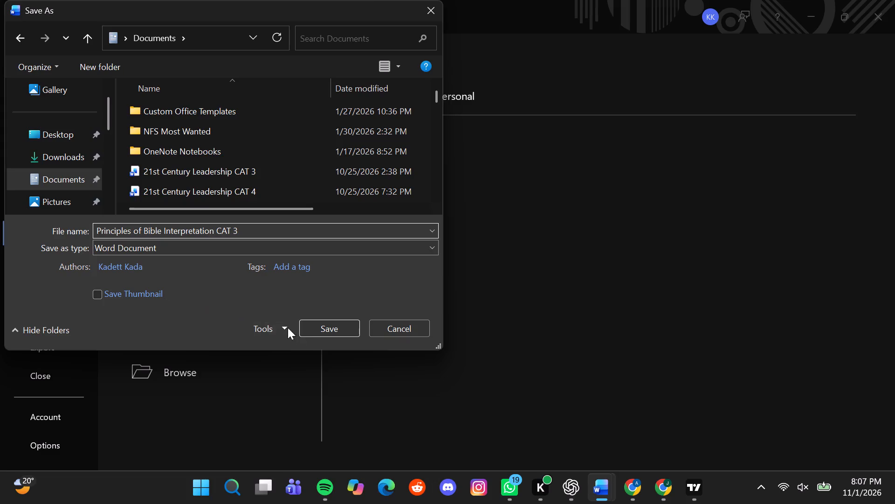
pyautogui.click(315, 328)
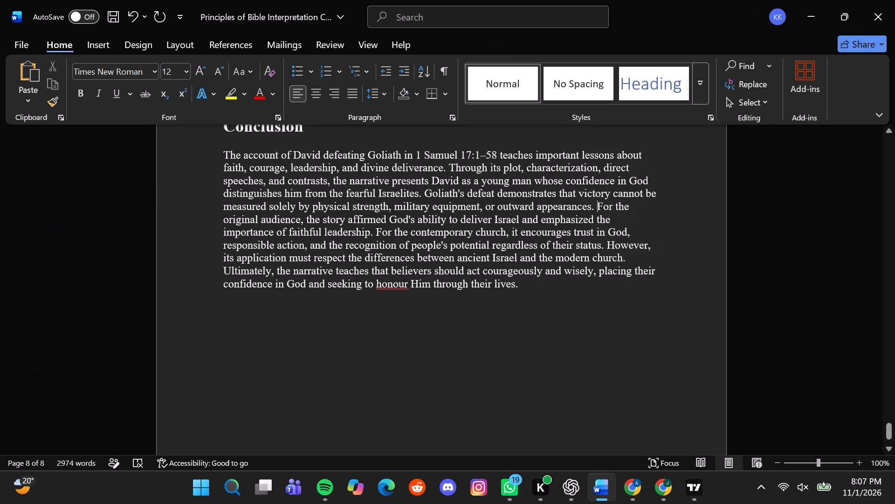
# Copy the entire essay text, from the title through the Conclusion.
pyautogui.scroll(16, 316, 265)
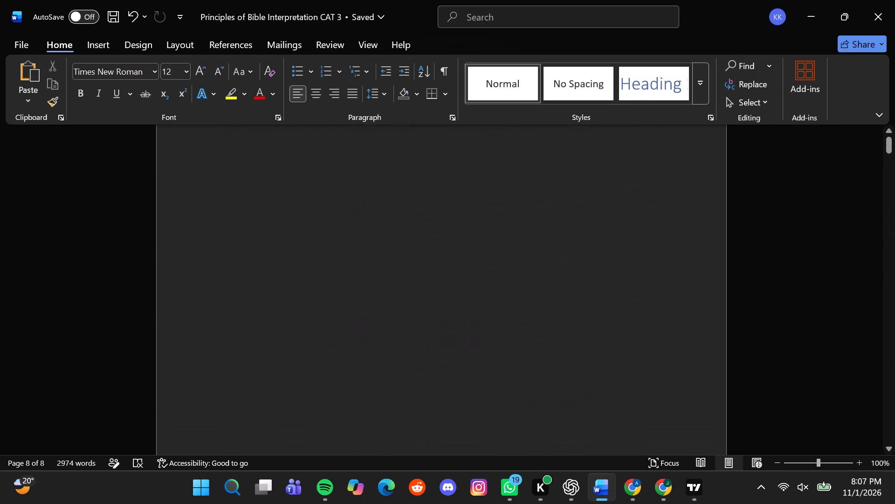
pyautogui.scroll(6, 316, 265)
pyautogui.scroll(1, 313, 365)
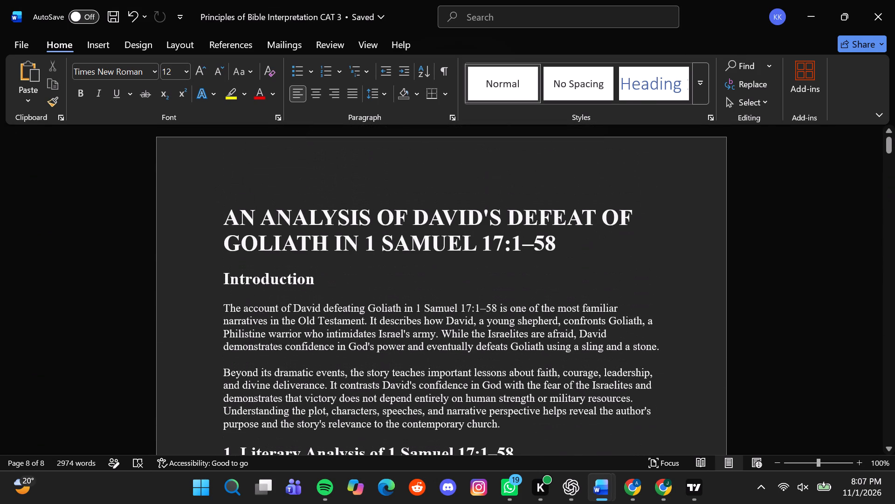
pyautogui.hotkey('ctrl', 'a')
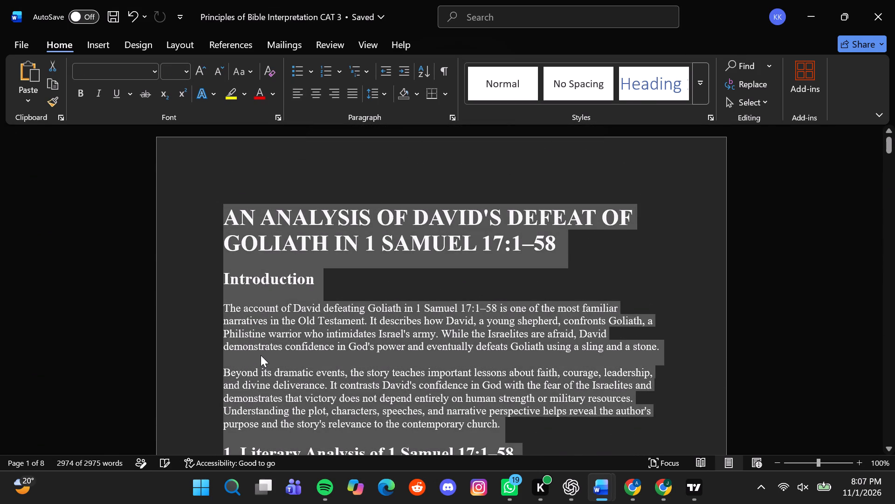
pyautogui.press('Return')
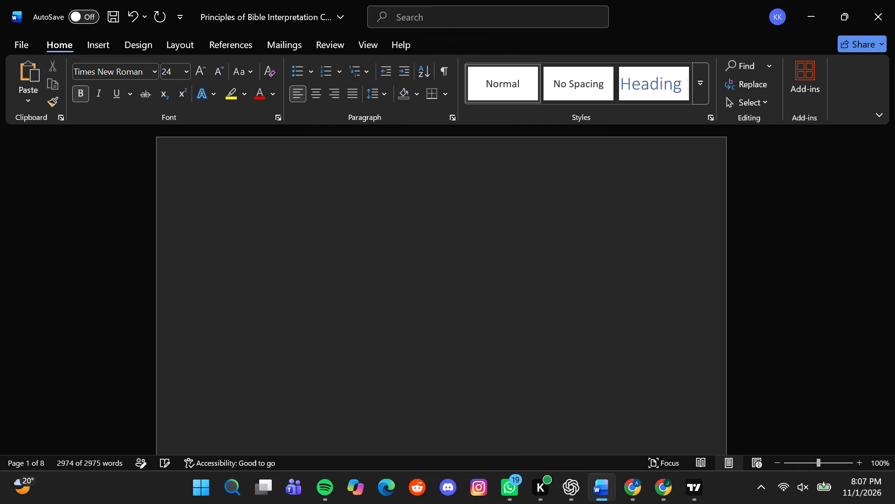
pyautogui.click(131, 15)
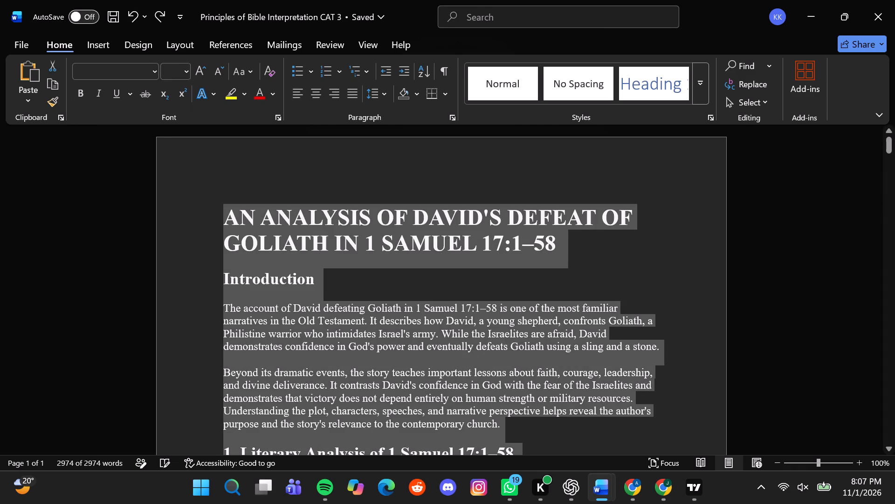
pyautogui.rightClick(243, 272)
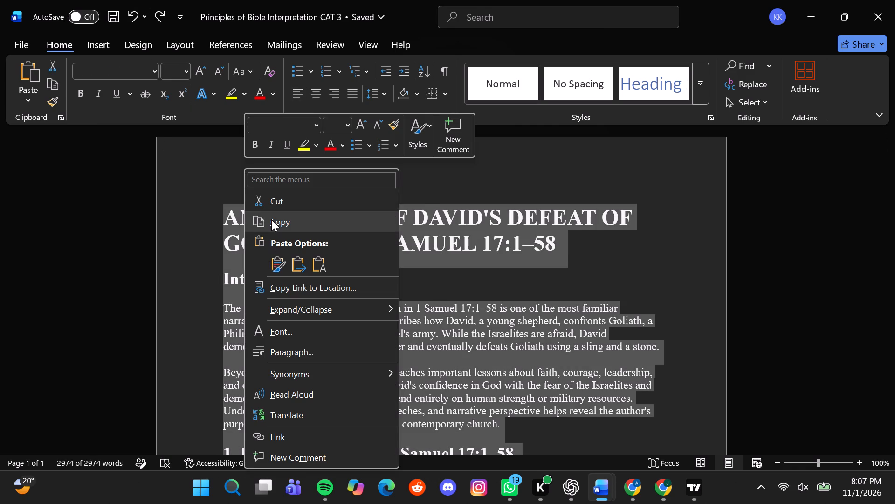
pyautogui.click(271, 219)
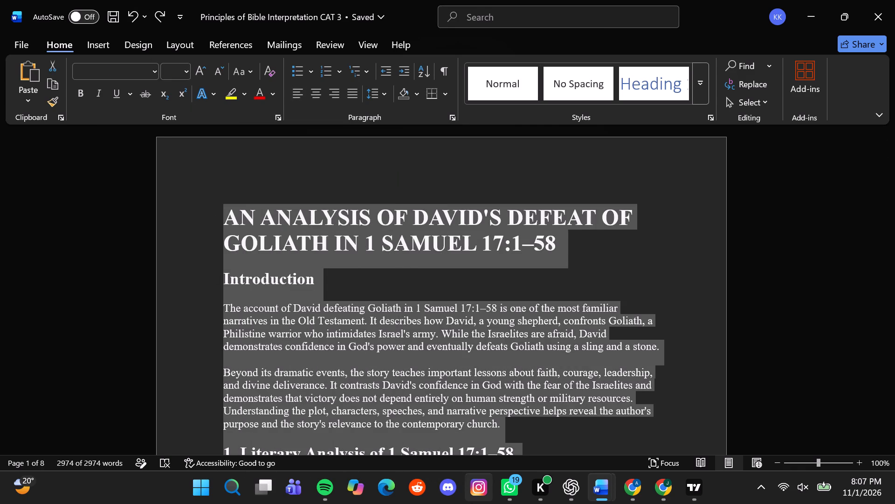
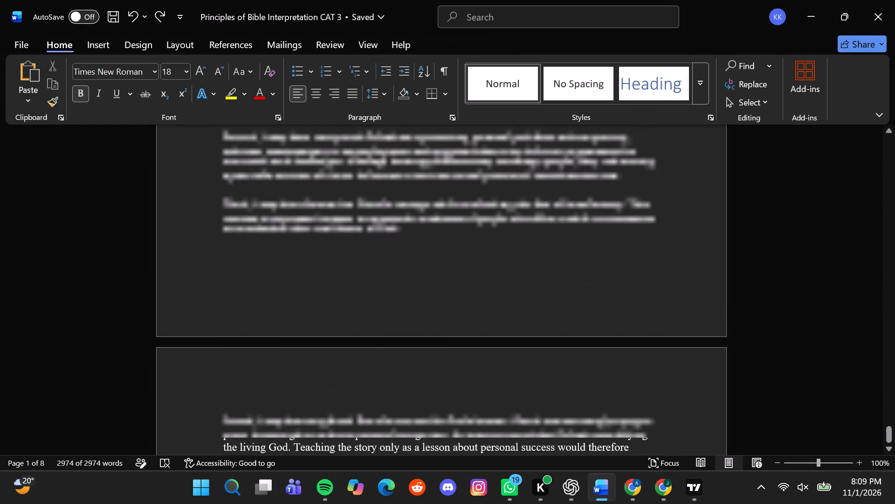
pyautogui.scroll(-2, 439, 357)
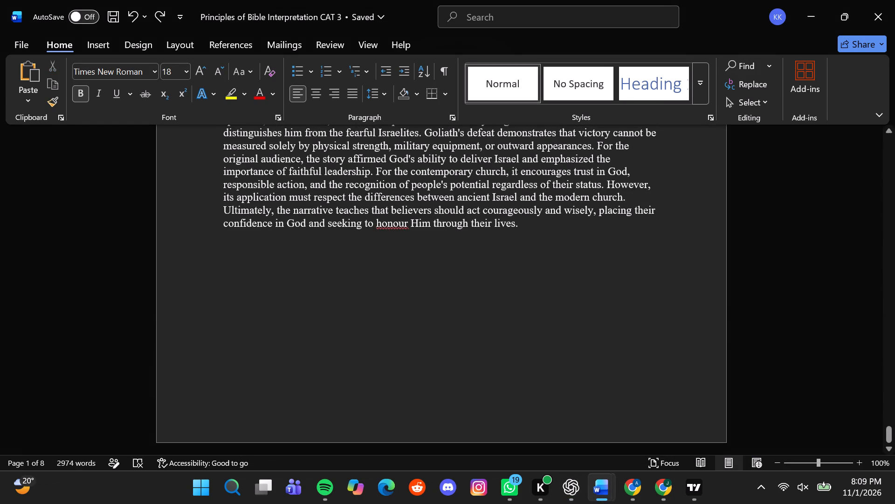
pyautogui.click(539, 230)
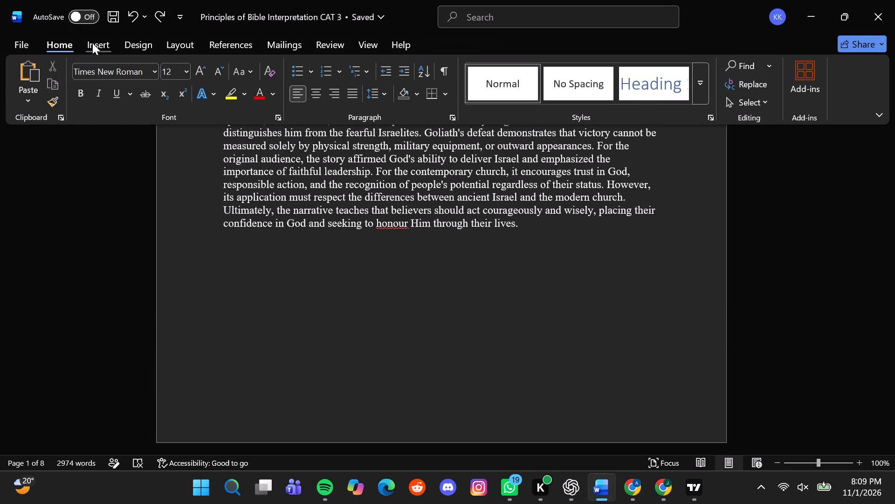
pyautogui.click(92, 43)
pyautogui.click(56, 82)
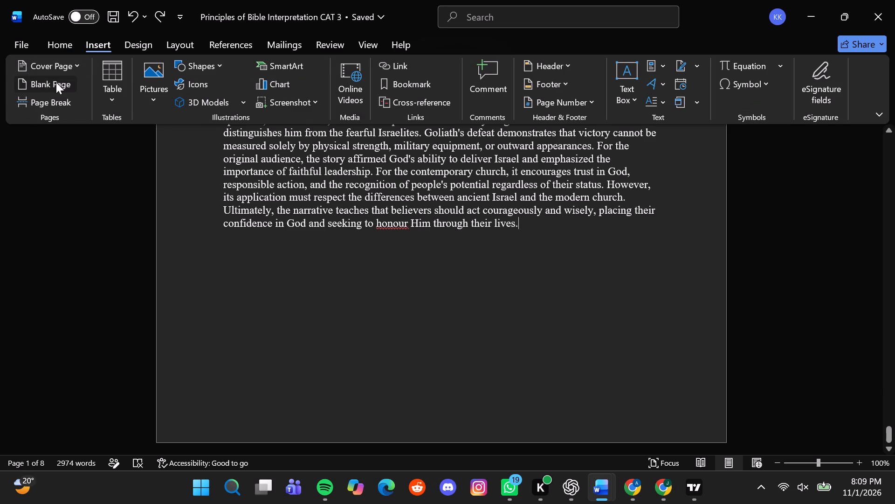
# Paste the copied reference list onto the new blank page, keeping its source formatting.
pyautogui.scroll(-2, 250, 291)
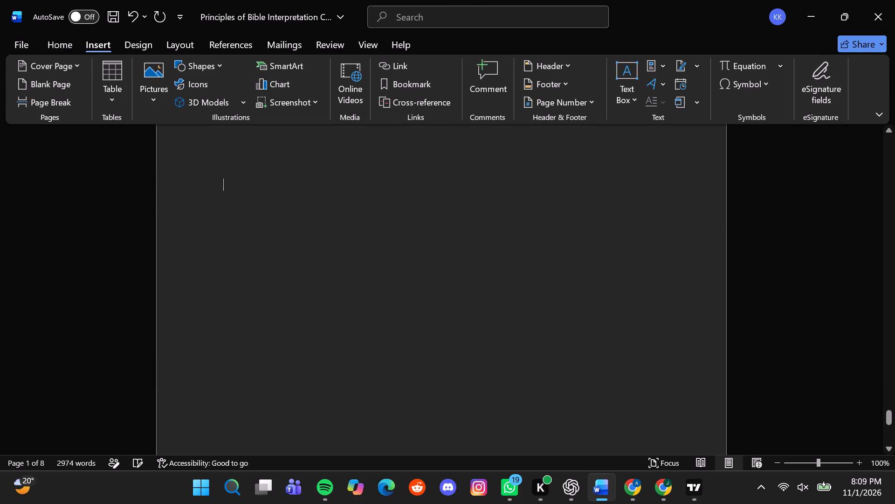
pyautogui.rightClick(249, 174)
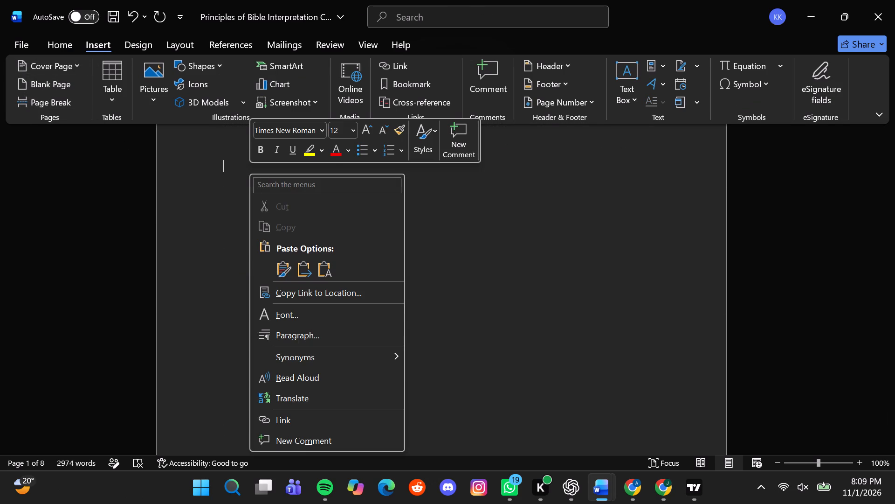
pyautogui.click(283, 271)
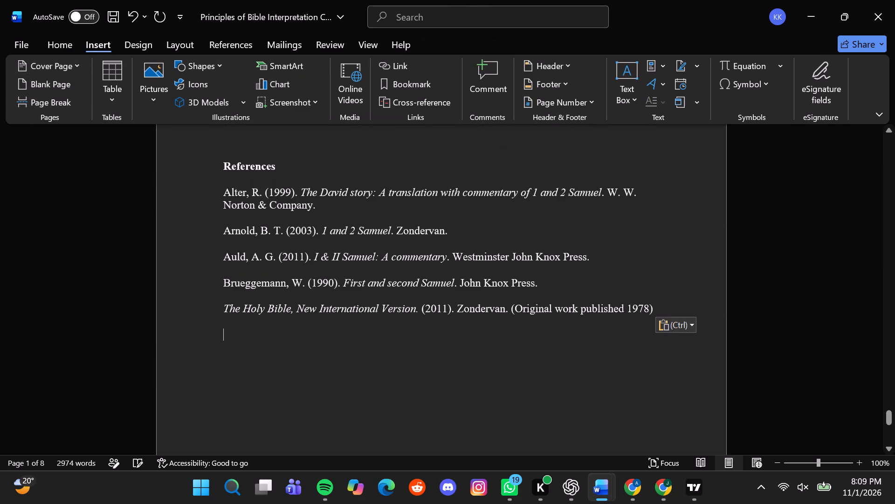
# Set the References heading to font size 24 and centre it on the page.
pyautogui.scroll(1, 323, 242)
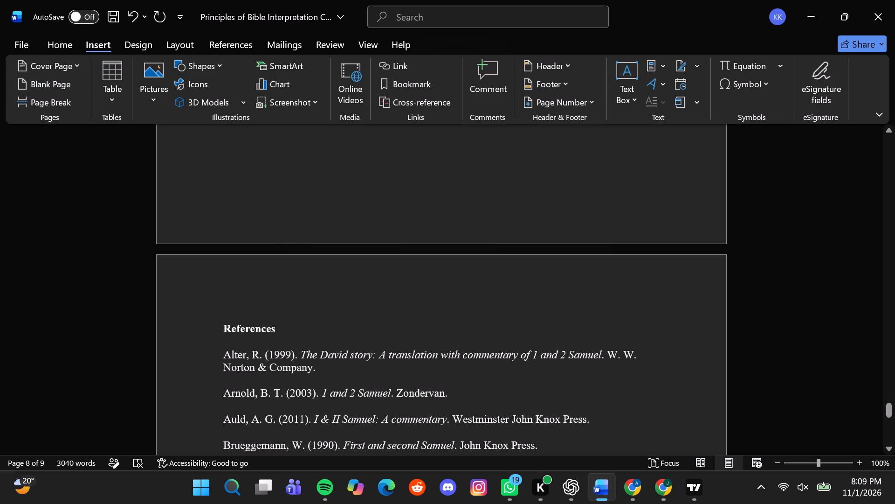
pyautogui.click(196, 326)
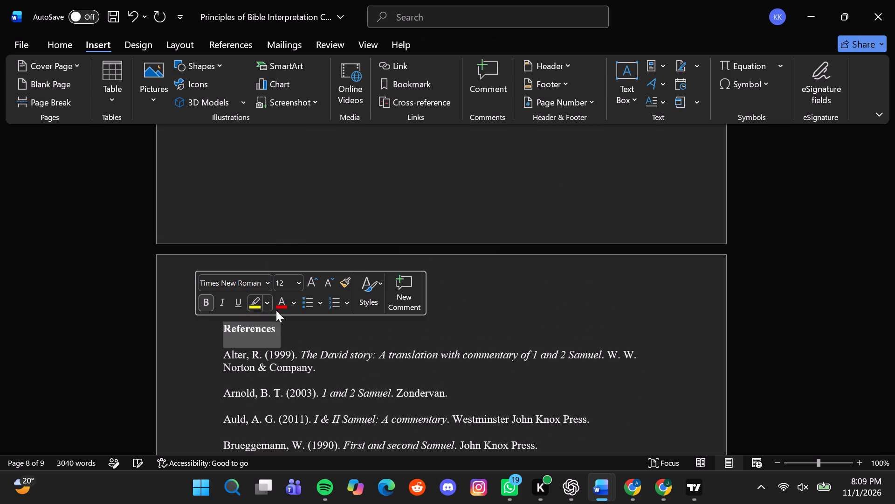
pyautogui.click(67, 38)
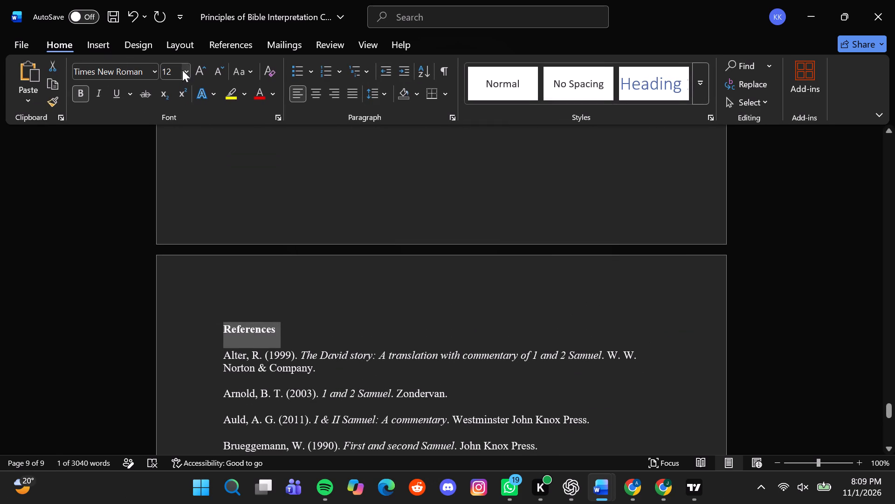
pyautogui.click(185, 72)
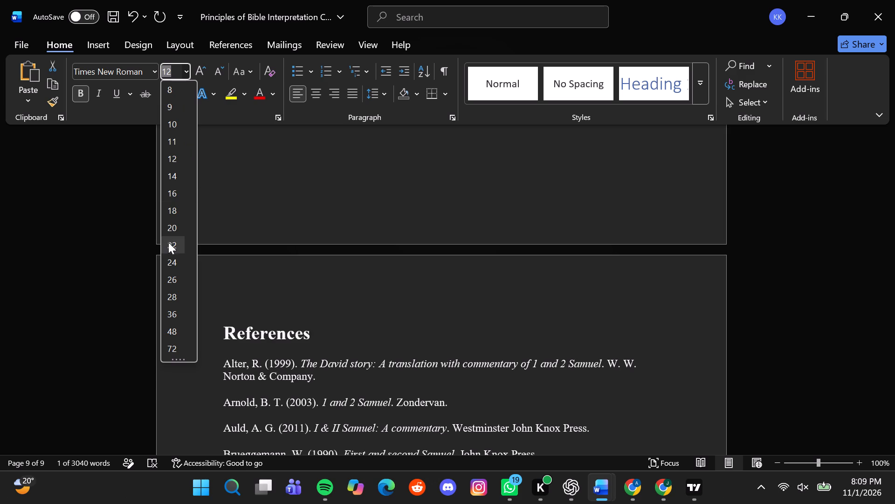
pyautogui.click(173, 261)
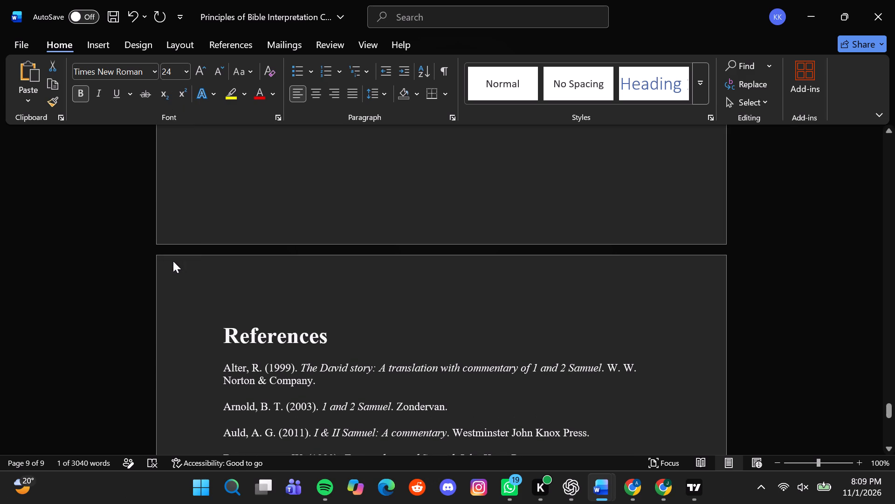
pyautogui.click(314, 96)
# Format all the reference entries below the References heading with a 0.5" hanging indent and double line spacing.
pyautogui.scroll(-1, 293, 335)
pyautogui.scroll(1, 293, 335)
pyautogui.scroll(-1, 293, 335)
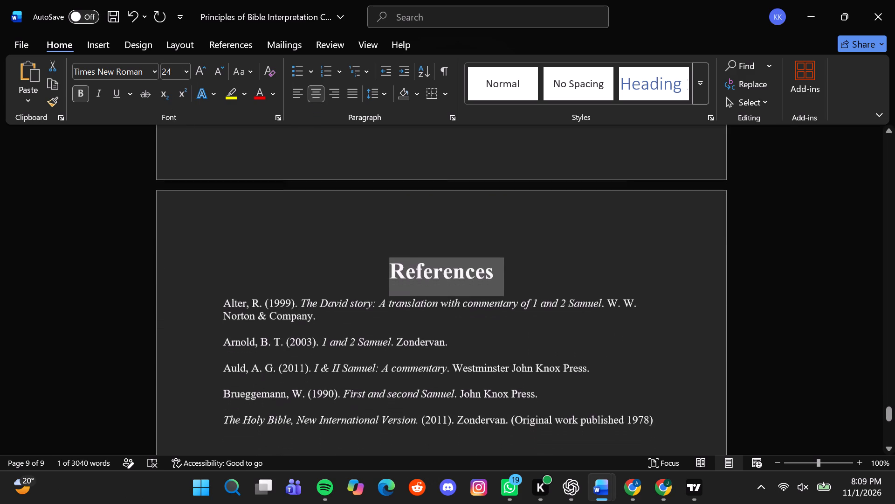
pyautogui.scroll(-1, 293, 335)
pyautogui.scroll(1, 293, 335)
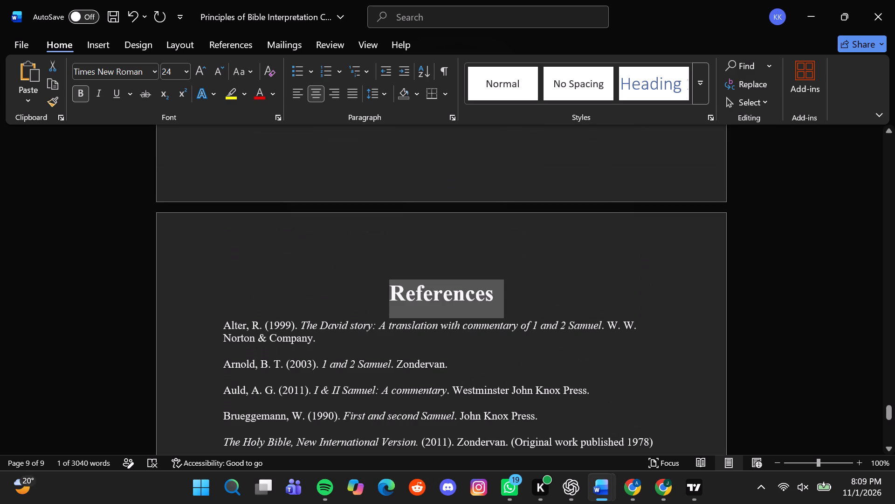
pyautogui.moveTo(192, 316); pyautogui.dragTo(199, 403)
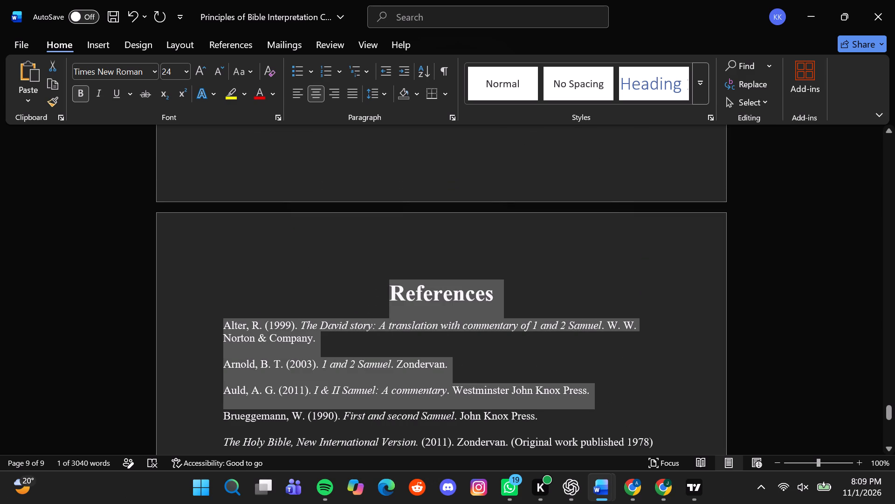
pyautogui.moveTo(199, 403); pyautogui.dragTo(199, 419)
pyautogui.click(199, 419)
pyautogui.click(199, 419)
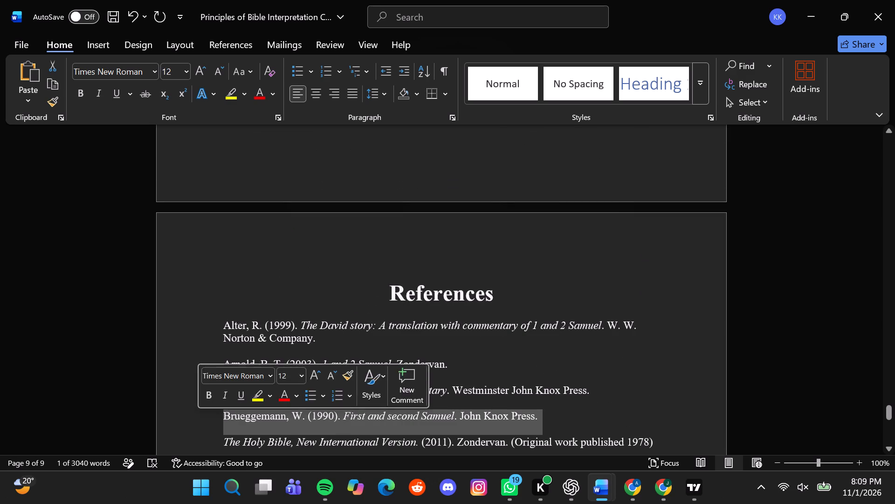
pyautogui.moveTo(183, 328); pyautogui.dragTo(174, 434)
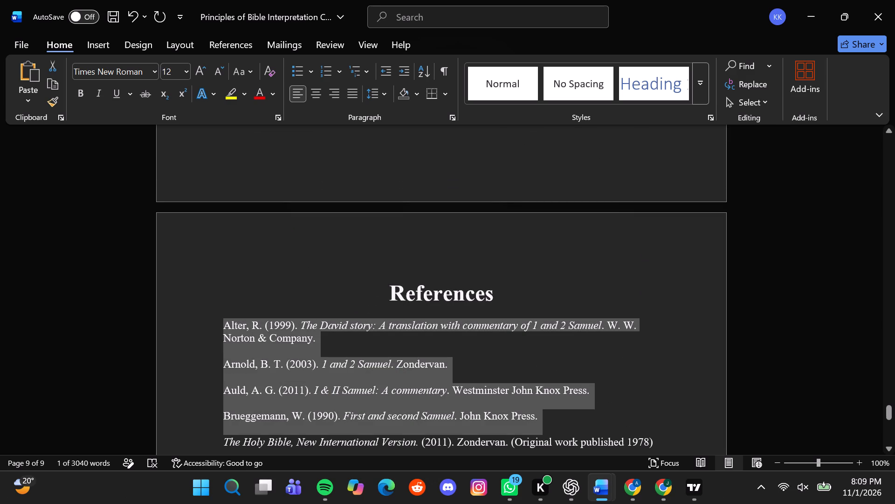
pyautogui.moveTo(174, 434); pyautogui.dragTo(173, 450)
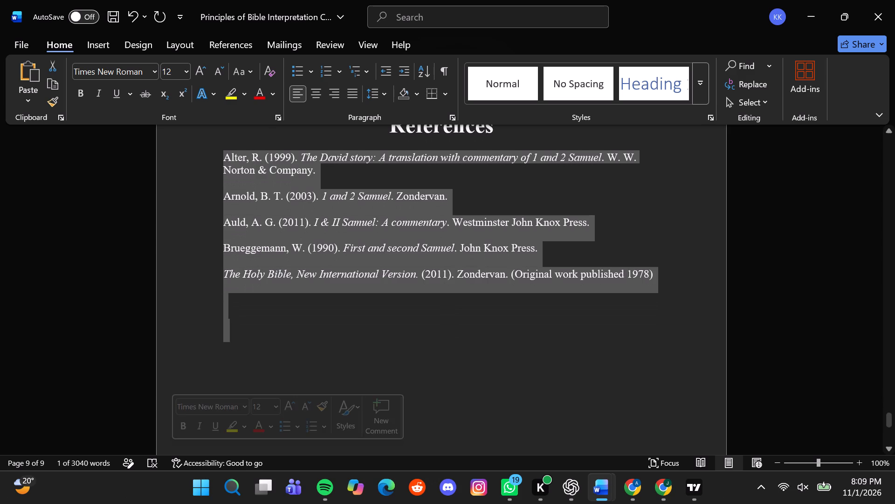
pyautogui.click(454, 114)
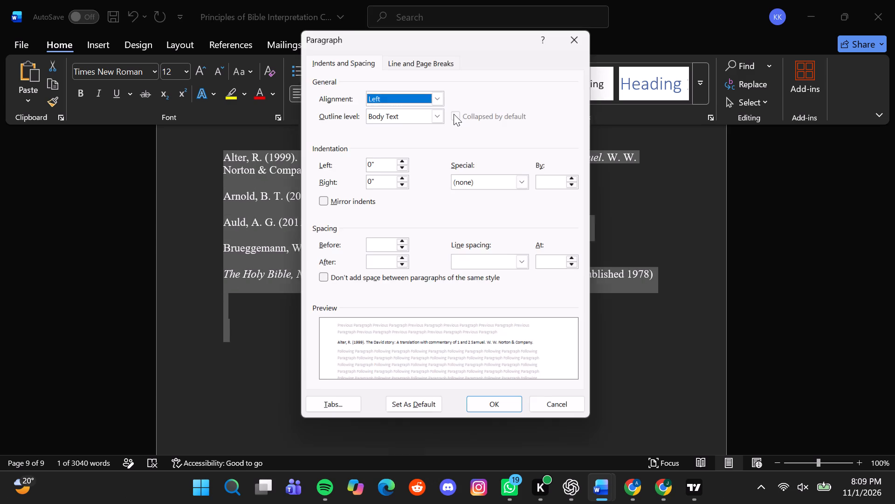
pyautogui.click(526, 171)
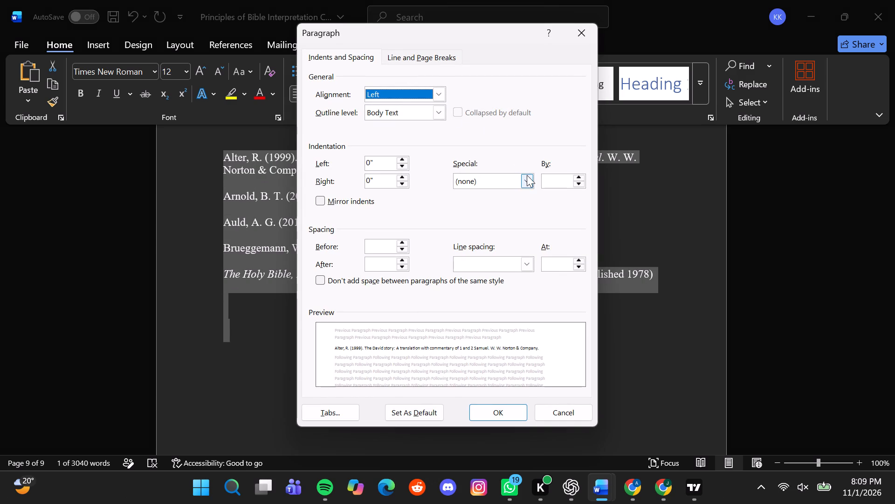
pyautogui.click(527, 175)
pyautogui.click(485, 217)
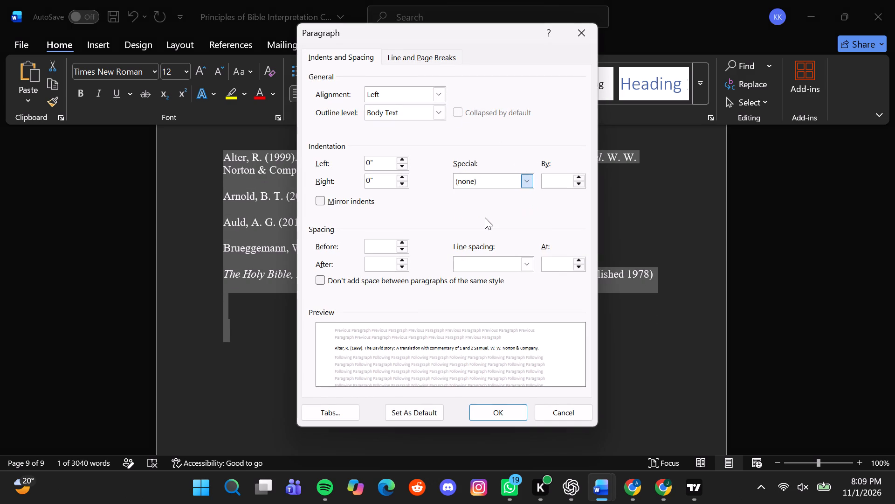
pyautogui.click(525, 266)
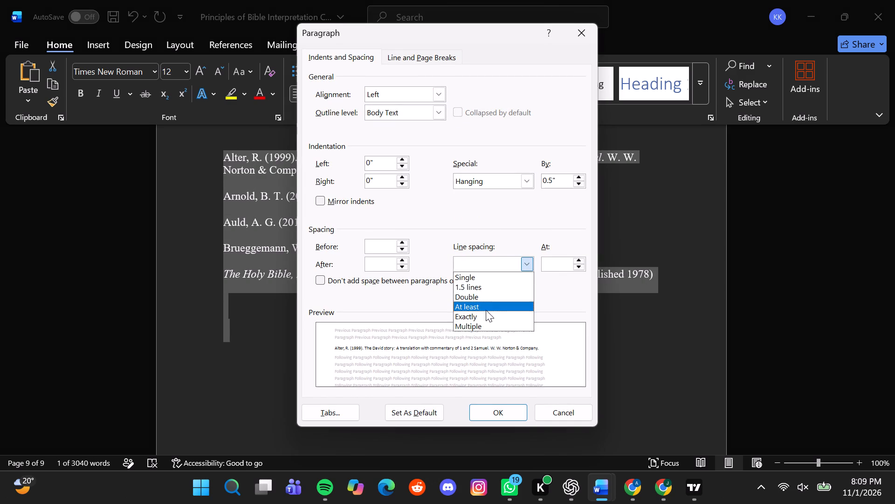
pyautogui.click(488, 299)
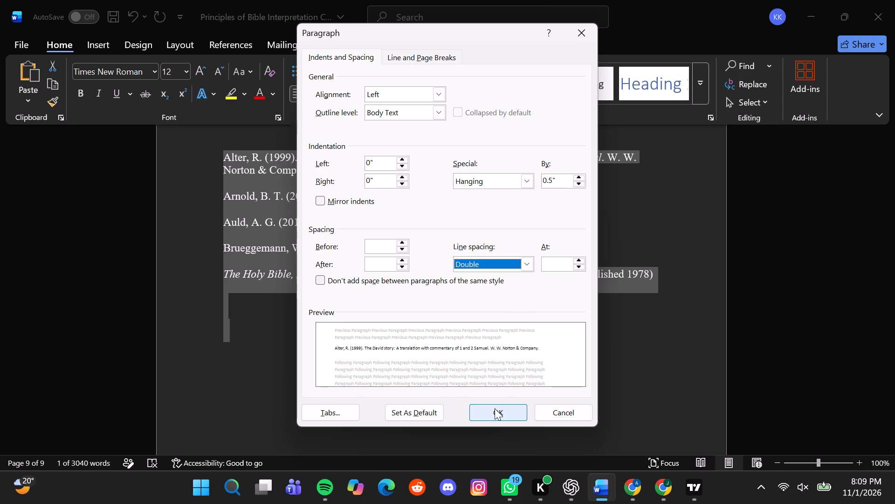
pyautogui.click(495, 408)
# Apply a 0.5" first-line indent and double line spacing to the entire document.
pyautogui.scroll(1, 427, 390)
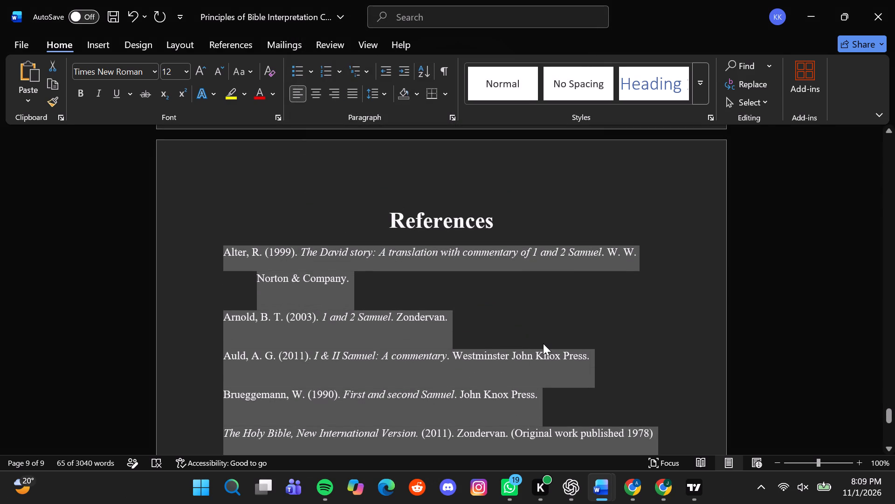
pyautogui.click(543, 343)
pyautogui.hotkey('ctrl', 'a')
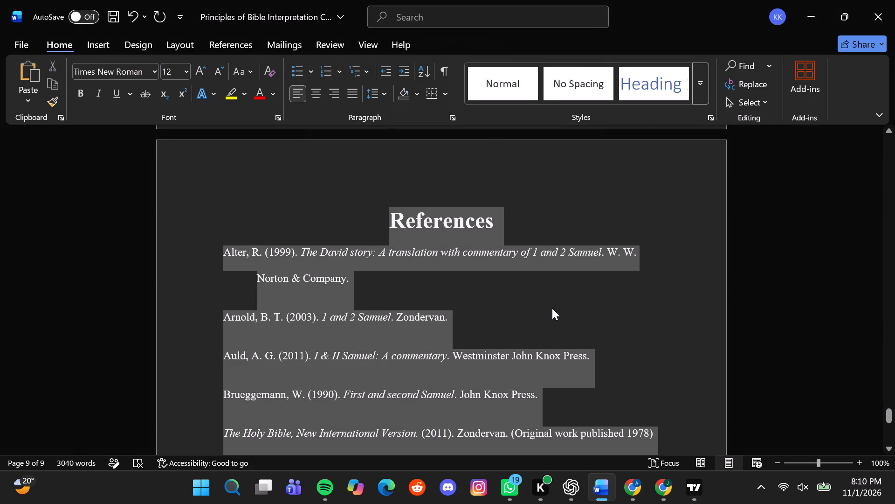
pyautogui.click(450, 116)
pyautogui.click(528, 177)
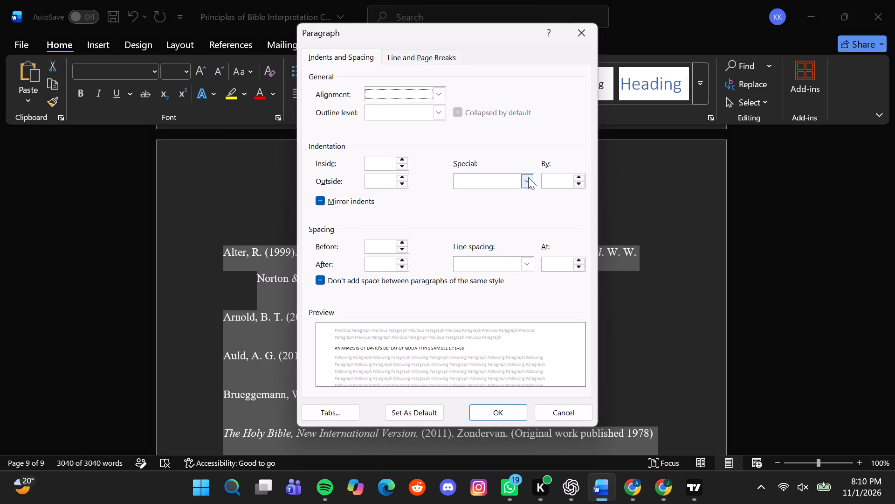
pyautogui.click(499, 201)
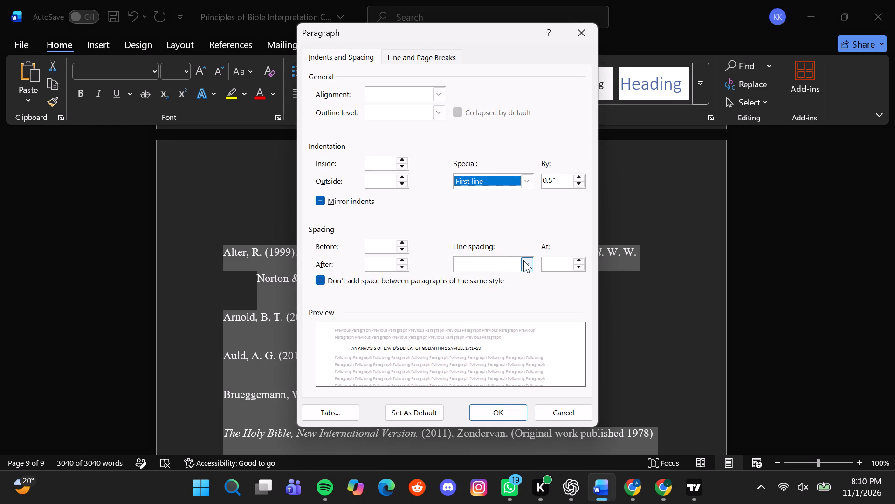
pyautogui.click(523, 260)
pyautogui.click(491, 302)
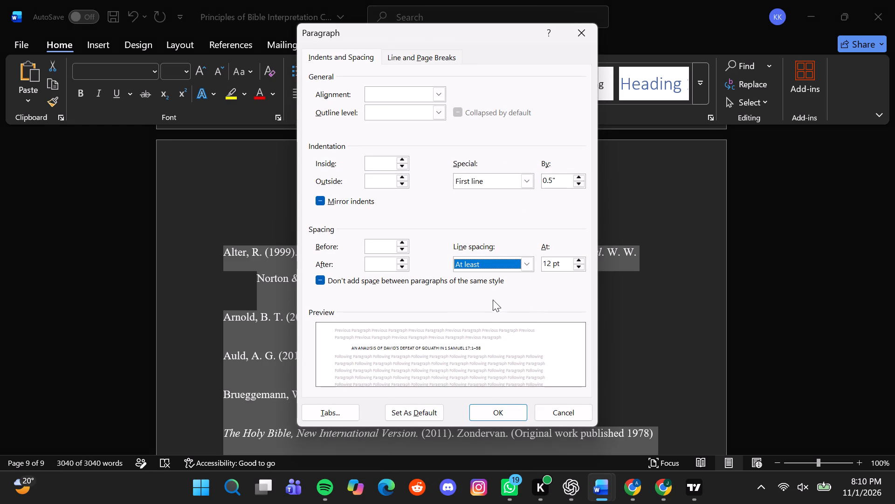
pyautogui.click(526, 266)
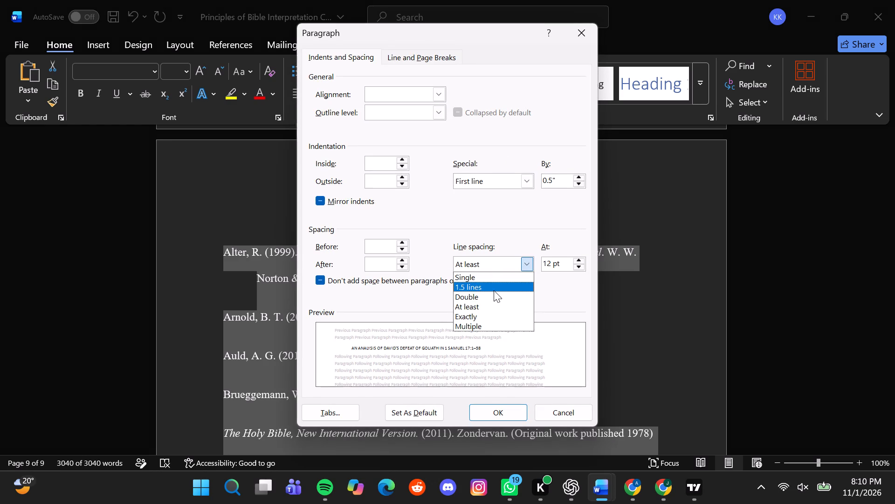
pyautogui.click(482, 300)
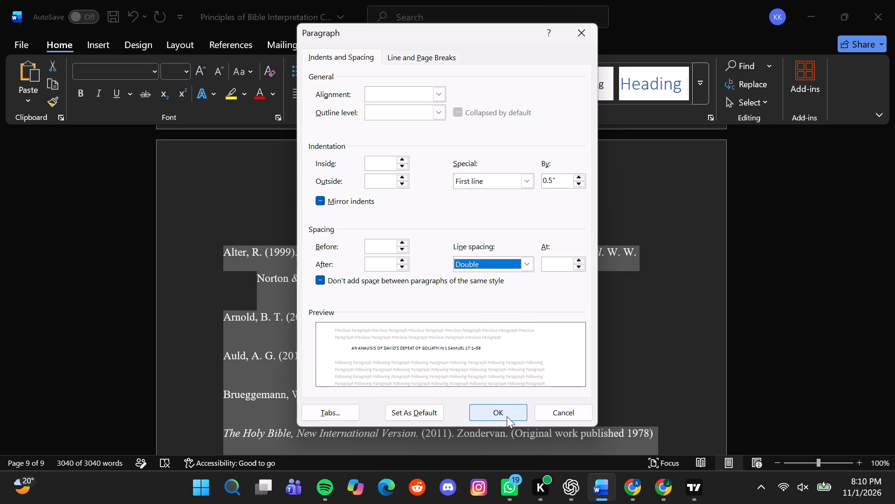
pyautogui.click(507, 413)
# Centre the essay title on the first page and set its special indentation to none.
pyautogui.scroll(3, 418, 331)
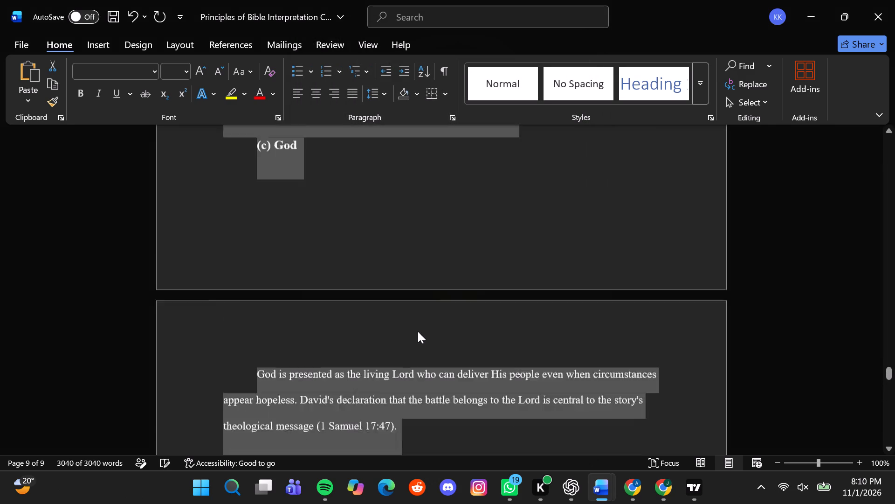
pyautogui.scroll(19, 418, 331)
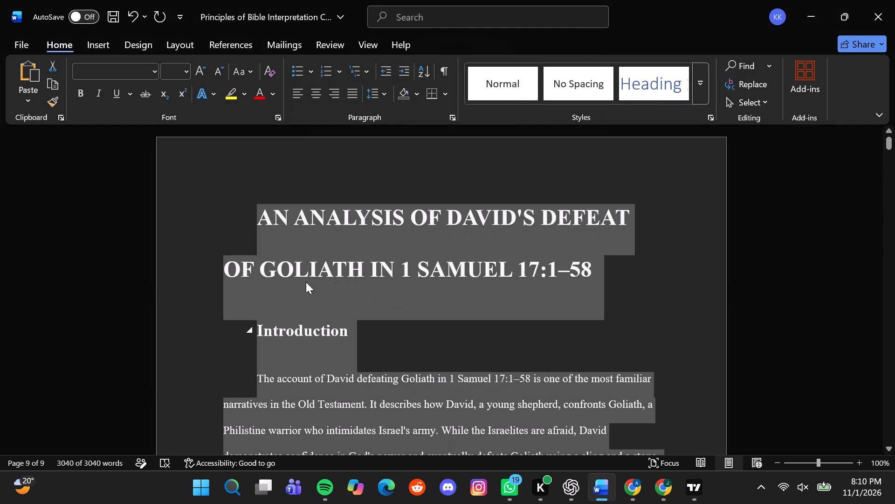
pyautogui.click(183, 214)
pyautogui.moveTo(183, 214); pyautogui.dragTo(212, 265)
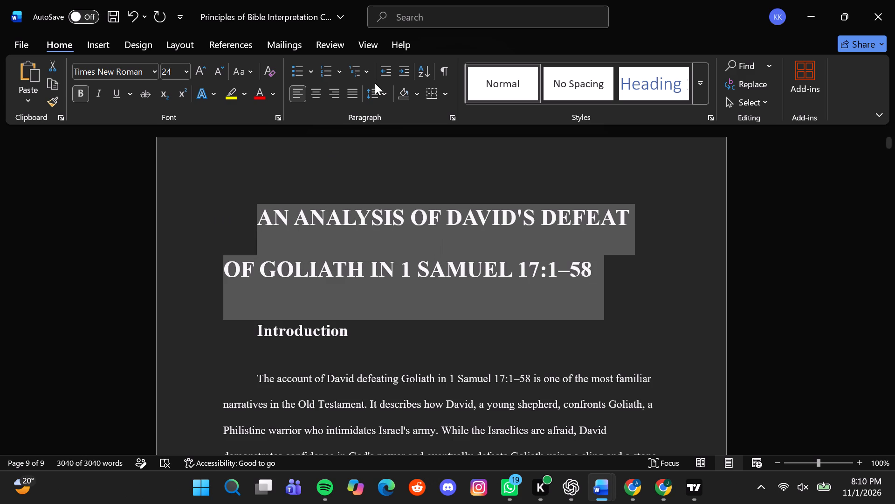
pyautogui.click(317, 90)
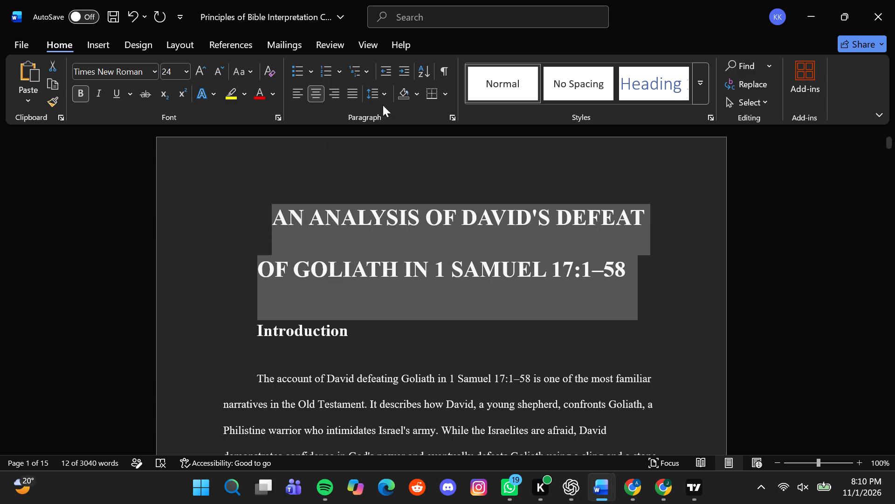
pyautogui.click(454, 115)
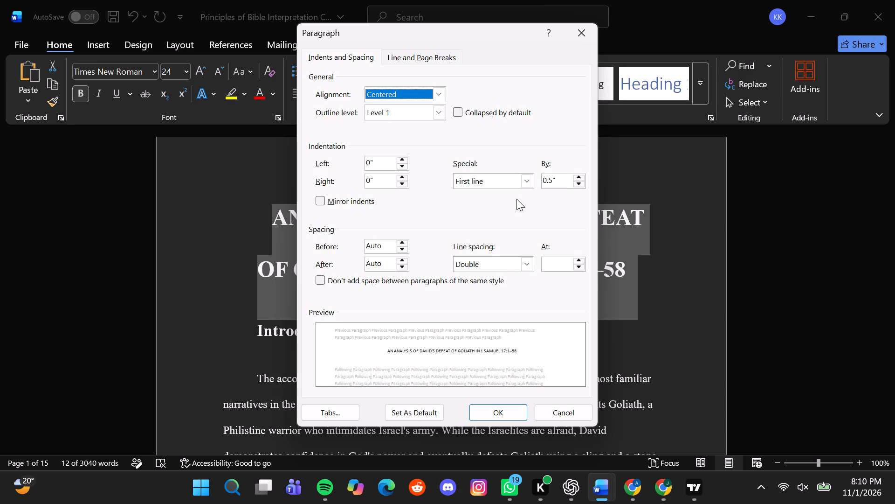
pyautogui.click(523, 181)
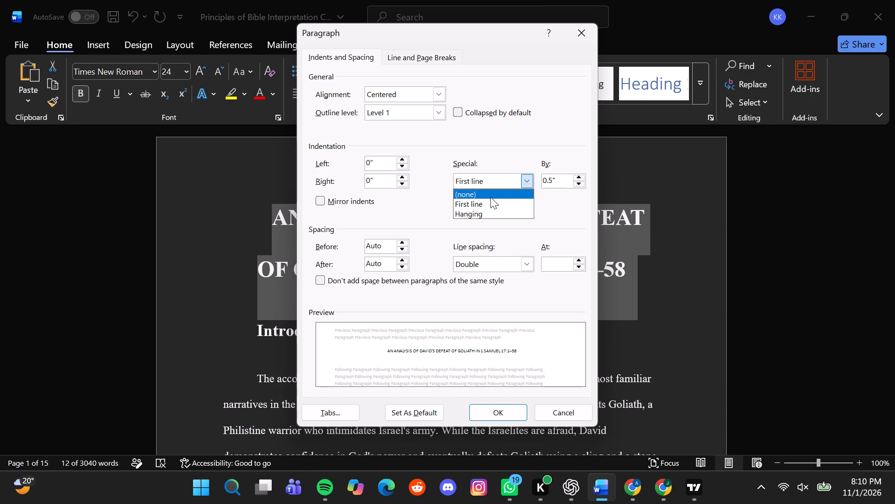
pyautogui.click(490, 197)
pyautogui.click(496, 410)
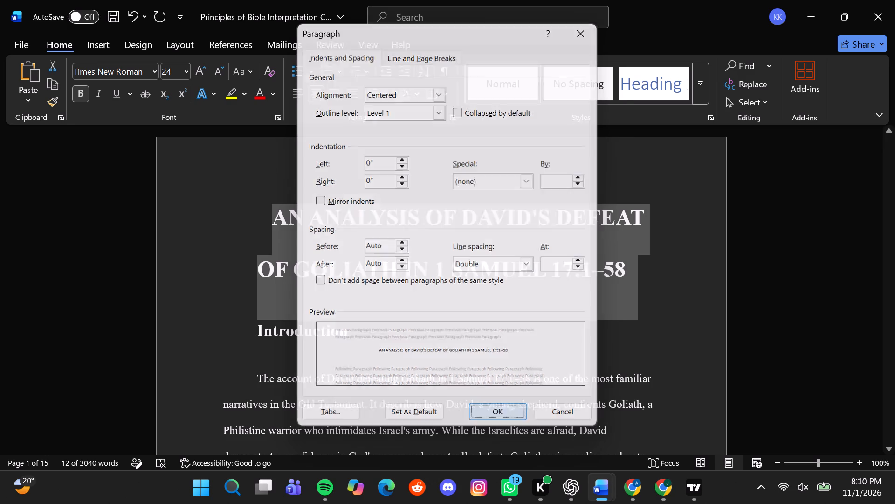
# Delete the "1." from the Literary Analysis of 1 Samuel 17:1–58 heading and the "(a)" from The Plot subheading.
pyautogui.scroll(-2, 411, 440)
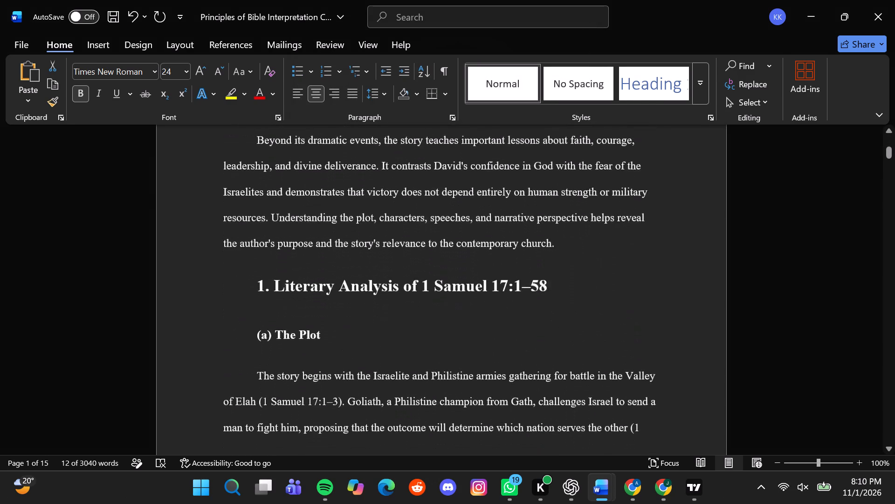
pyautogui.scroll(-1, 411, 440)
pyautogui.click(268, 239)
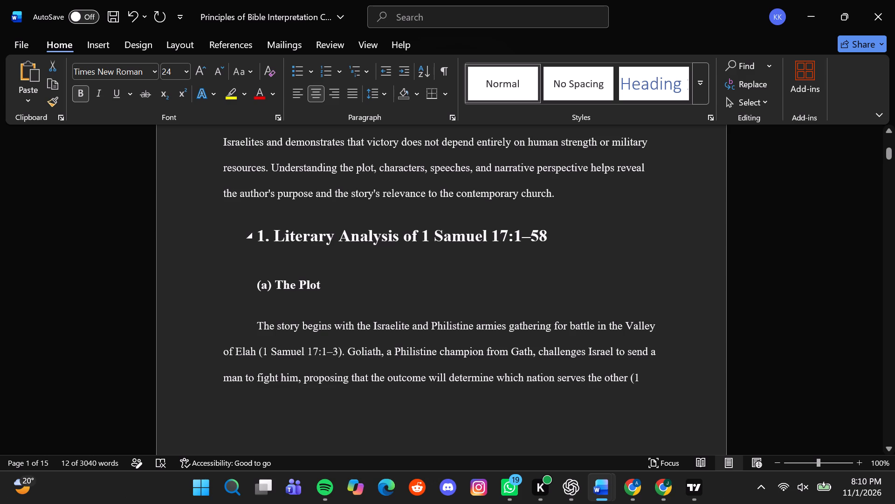
pyautogui.press('BackSpace')
pyautogui.press('BackSpace')
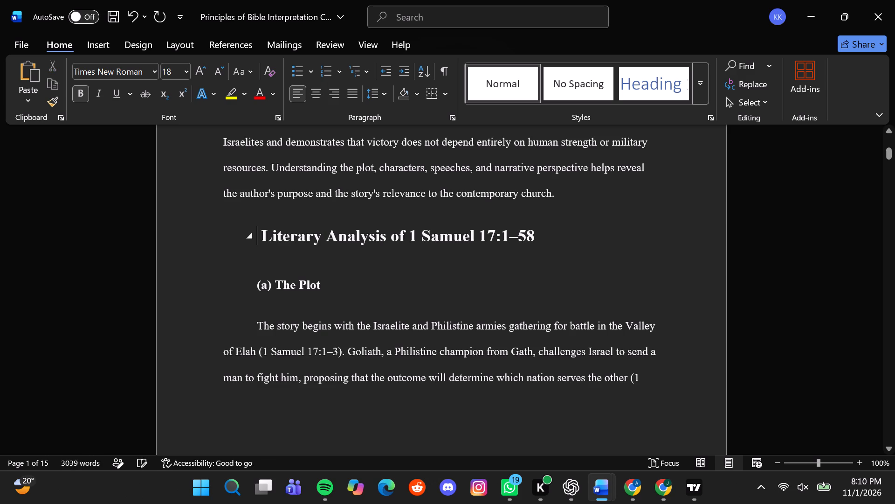
pyautogui.click(274, 287)
pyautogui.press('BackSpace')
pyautogui.press('BackSpace')
pyautogui.press('BackSpace')
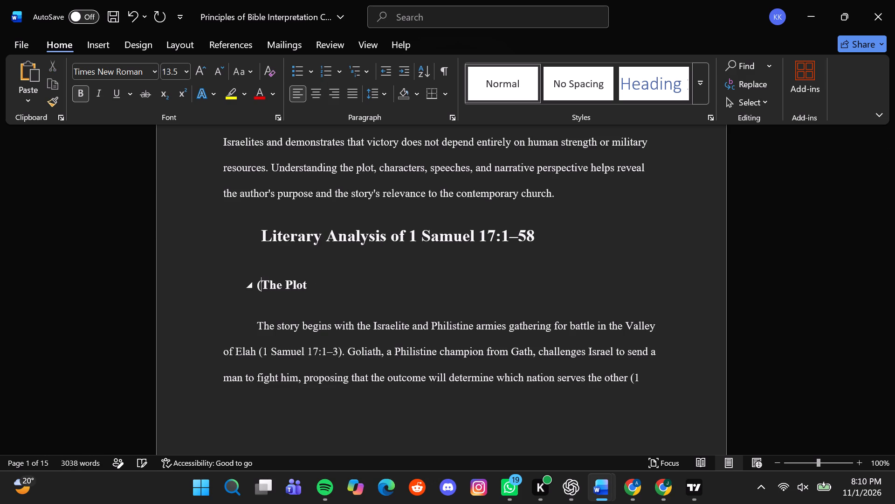
pyautogui.press('BackSpace')
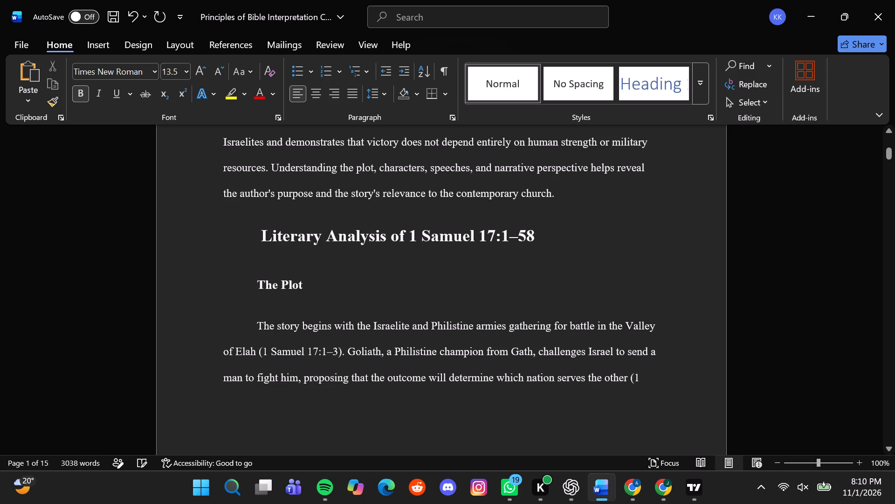
# Centre the Literary Analysis of 1 Samuel 17:1–58 heading and The Plot subheading.
pyautogui.moveTo(192, 231); pyautogui.dragTo(202, 280)
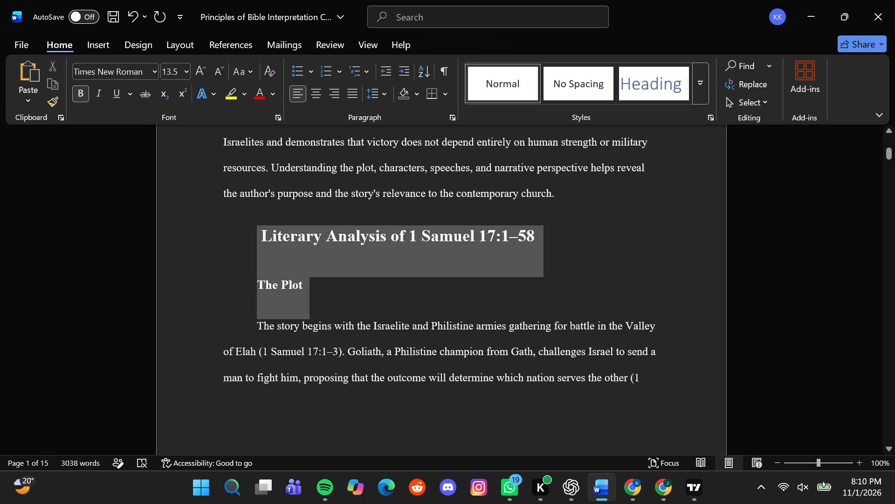
pyautogui.click(320, 92)
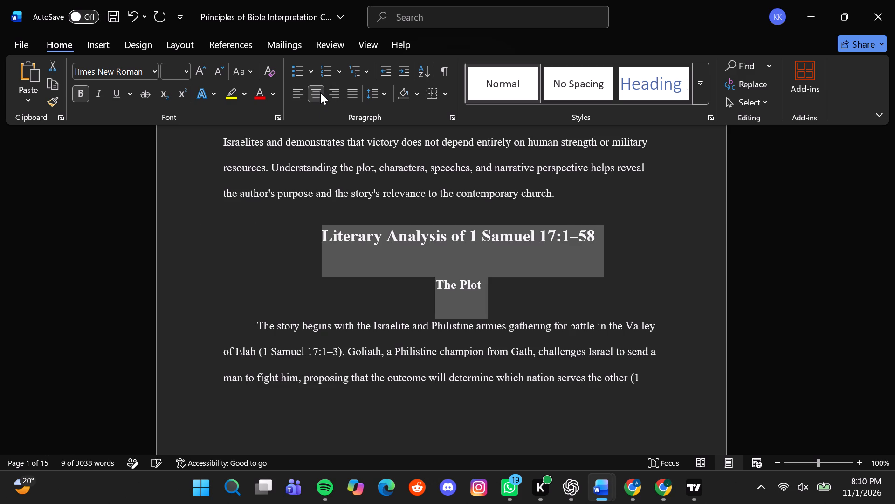
# Delete the "(b)" from the Significant Details About the Main Characters heading.
pyautogui.scroll(-3, 361, 322)
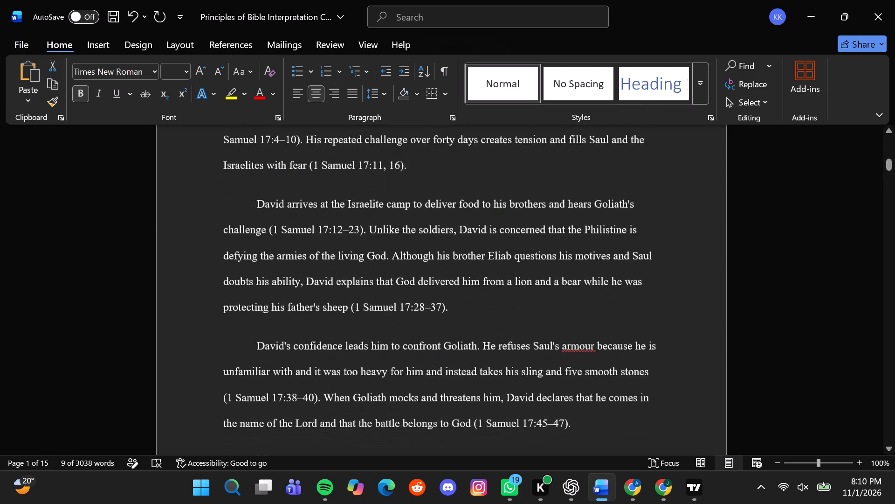
pyautogui.scroll(-3, 361, 322)
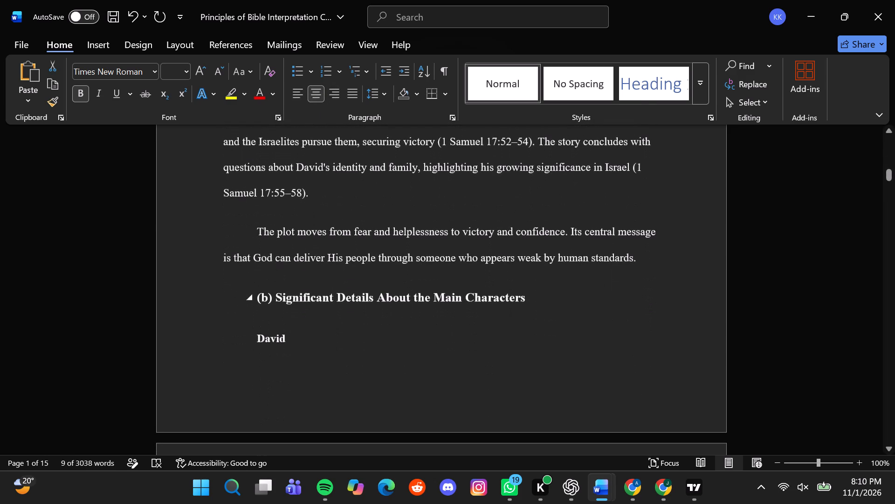
pyautogui.scroll(-2, 361, 322)
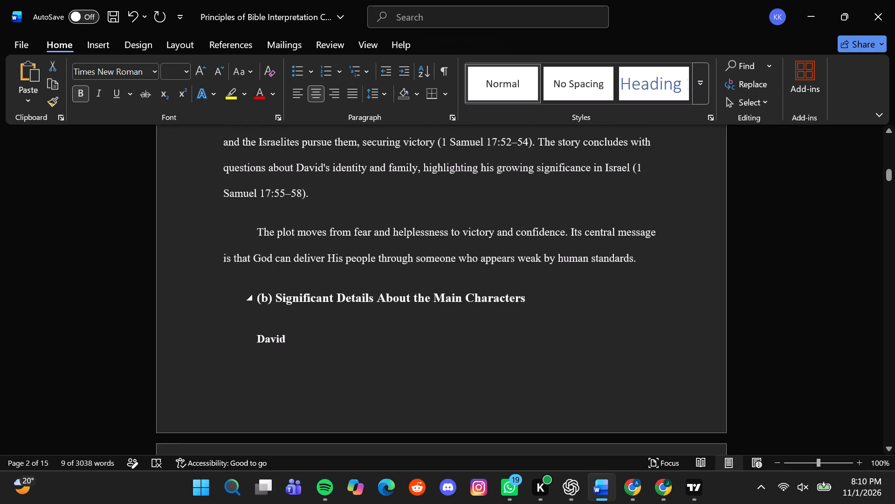
pyautogui.click(276, 297)
pyautogui.press('Left')
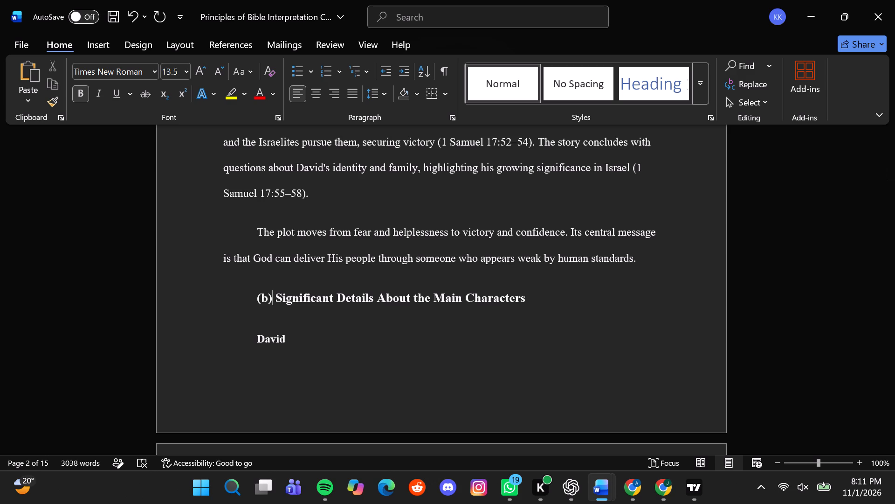
pyautogui.press('BackSpace')
pyautogui.press('BackSpace')
pyautogui.press('BackSpace')
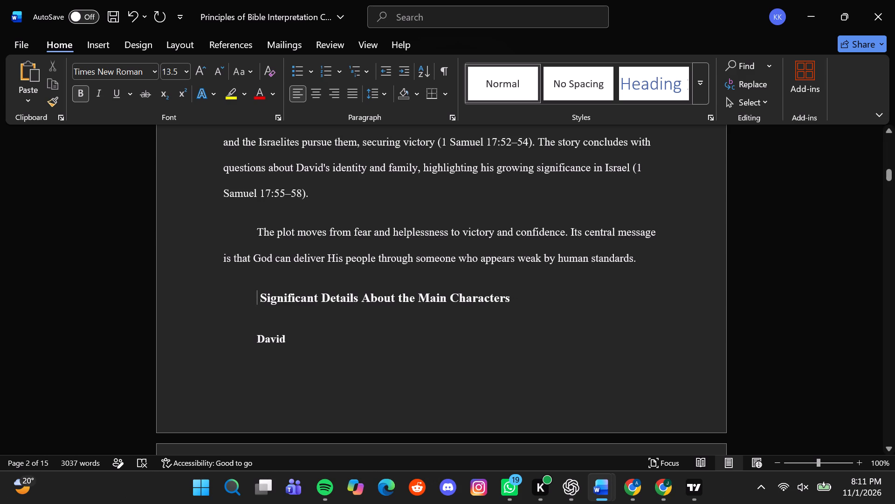
# Centre the Significant Details About the Main Characters heading and the David subheading below it.
pyautogui.moveTo(206, 295); pyautogui.dragTo(208, 302)
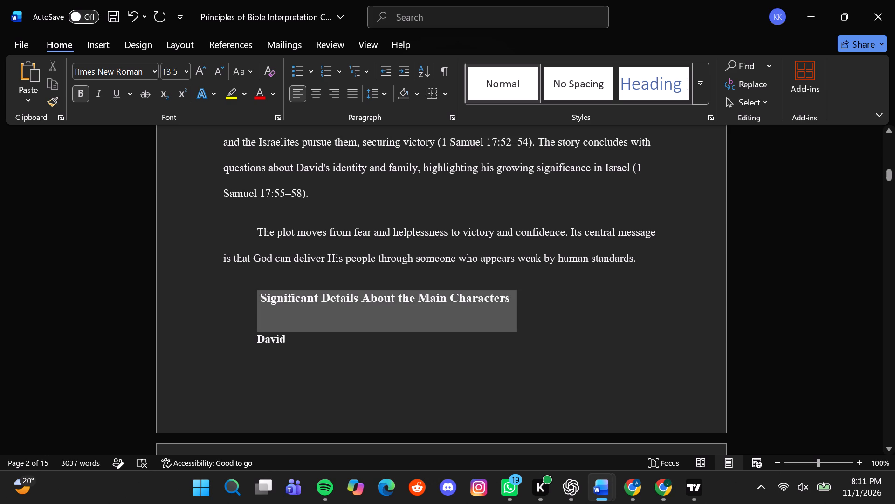
pyautogui.moveTo(208, 302); pyautogui.dragTo(228, 340)
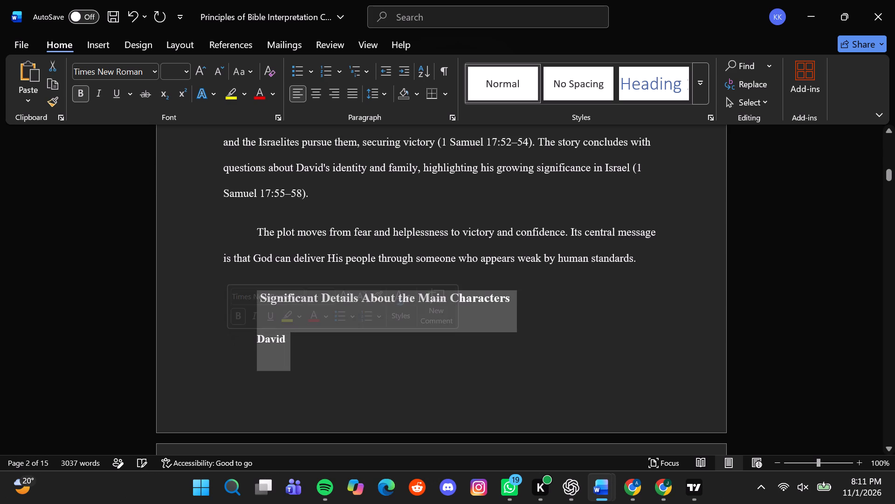
pyautogui.click(316, 98)
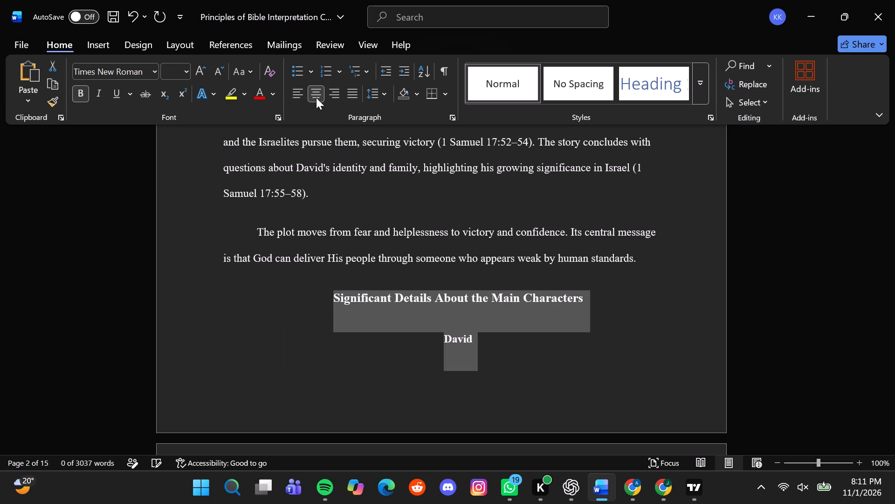
# Insert two blank paragraphs before the Significant Details About the Main Characters heading to push it onto the next page.
pyautogui.click(298, 378)
pyautogui.click(289, 301)
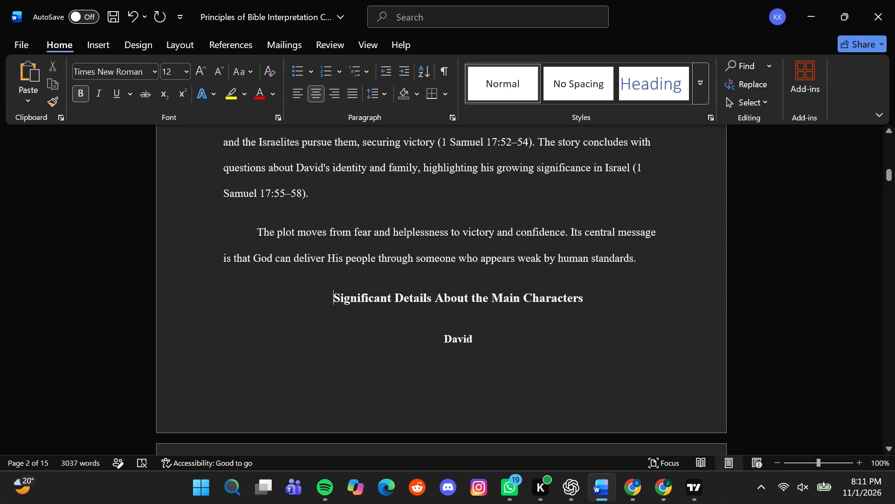
pyautogui.press('Return')
pyautogui.press('Return')
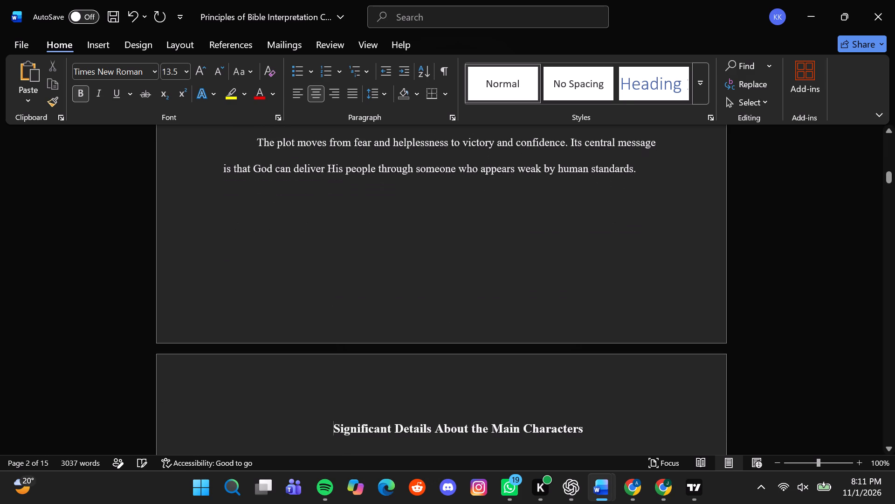
# Centre the Goliath and Saul subheadings in the main characters section.
pyautogui.scroll(-2, 350, 321)
pyautogui.scroll(1, 350, 321)
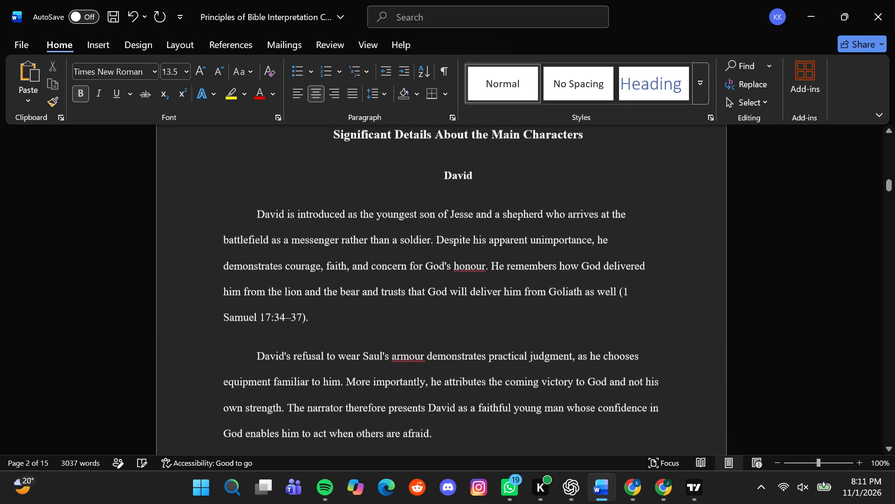
pyautogui.scroll(1, 350, 321)
pyautogui.scroll(-1, 350, 321)
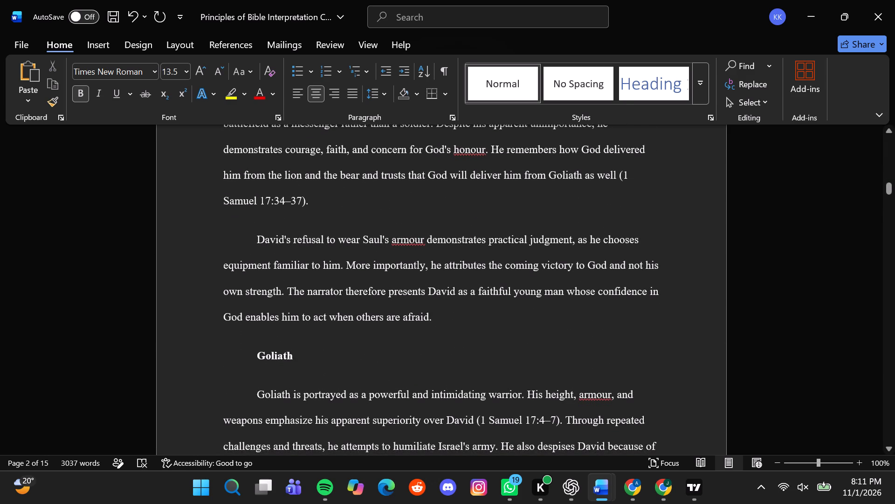
pyautogui.click(194, 356)
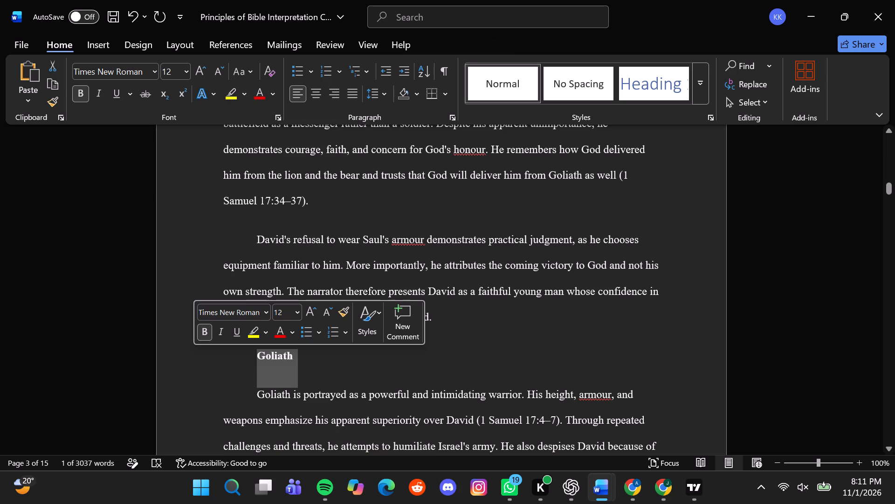
pyautogui.click(317, 96)
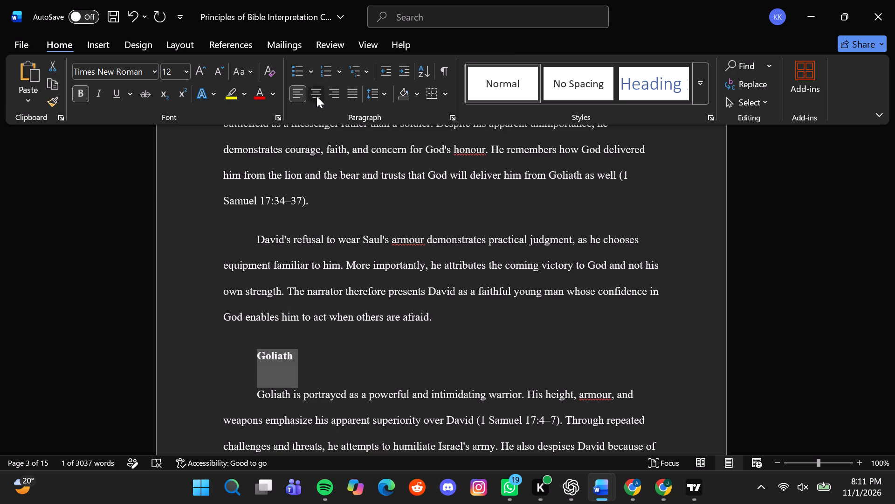
pyautogui.scroll(-1, 353, 321)
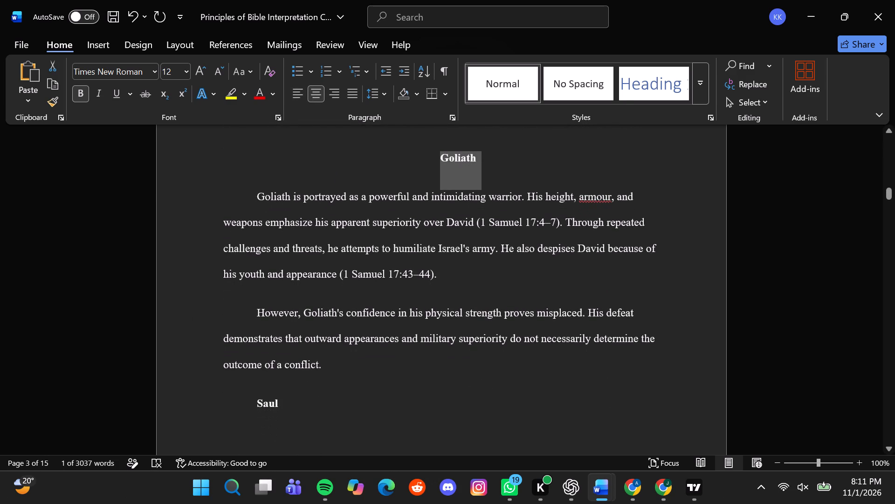
pyautogui.click(203, 403)
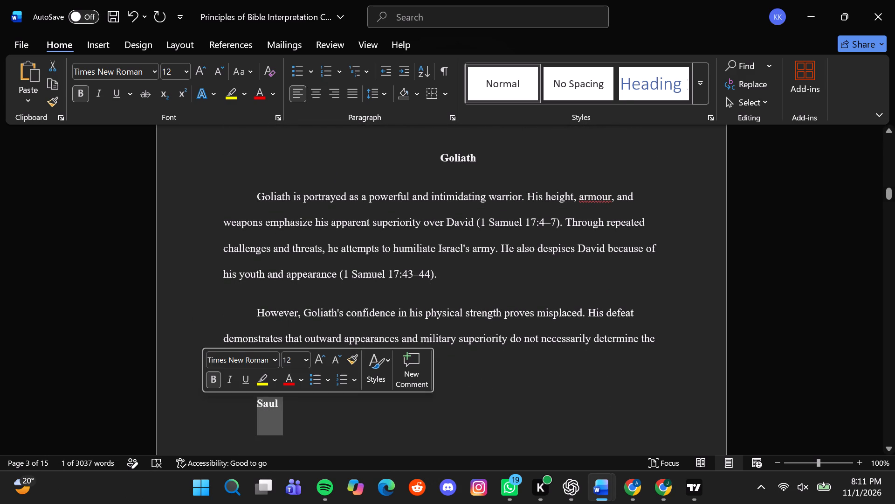
pyautogui.click(312, 96)
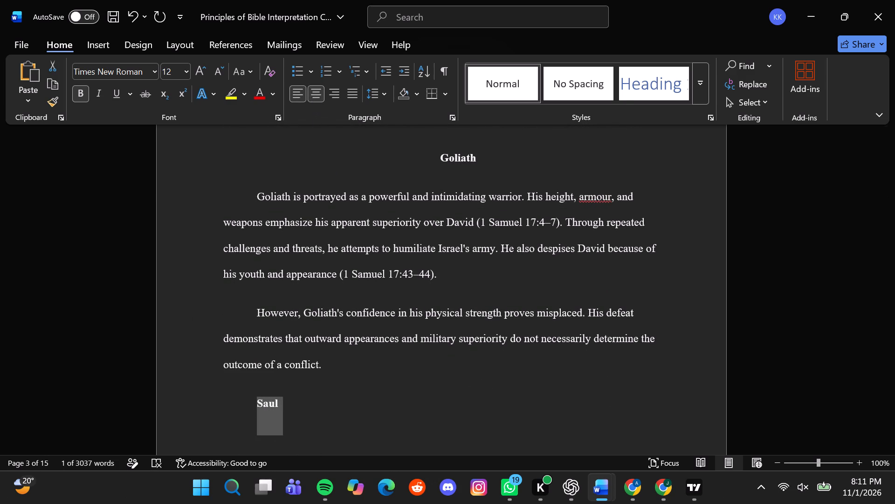
# Centre The Israelite Army and Eliab and Jesse subheadings.
pyautogui.scroll(-2, 332, 319)
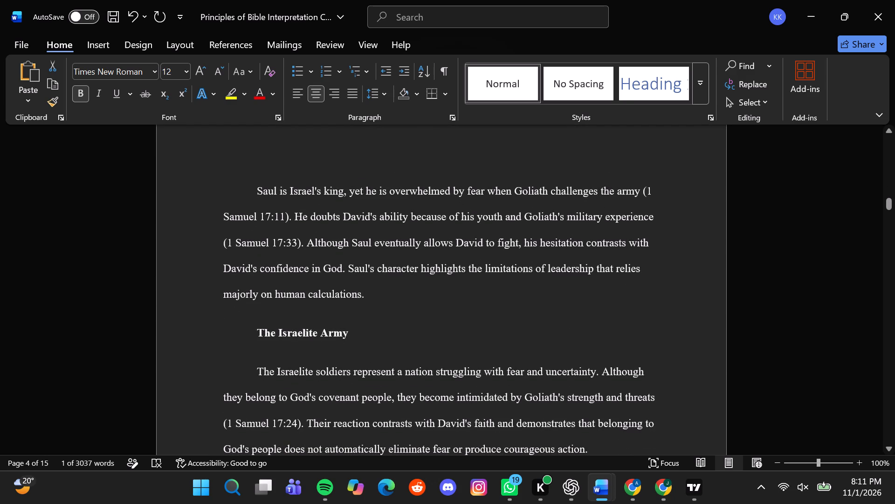
pyautogui.click(188, 332)
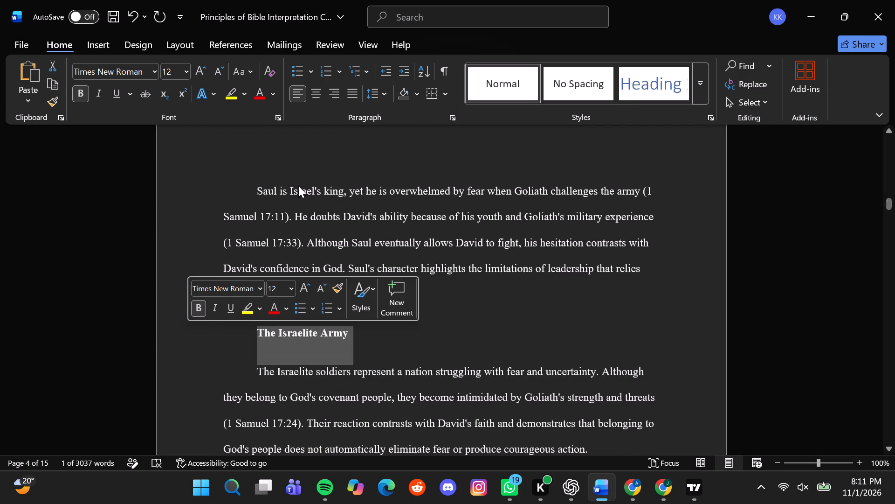
pyautogui.click(316, 90)
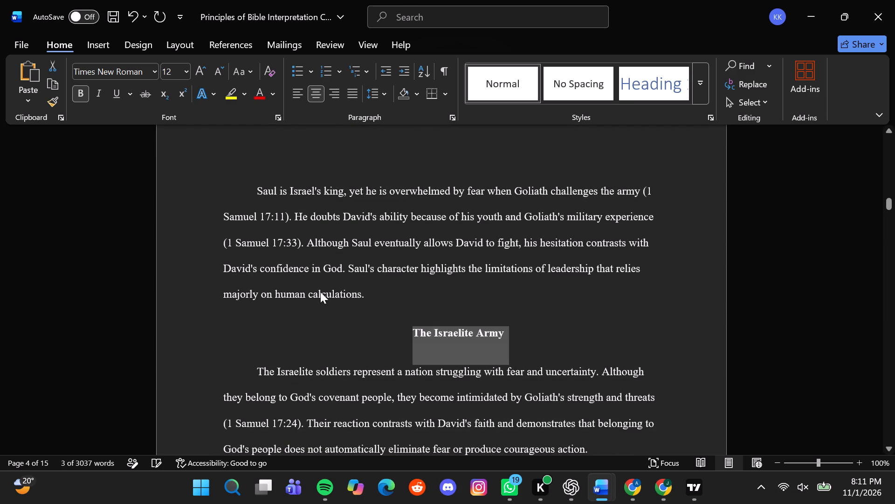
pyautogui.scroll(-2, 320, 292)
pyautogui.click(178, 290)
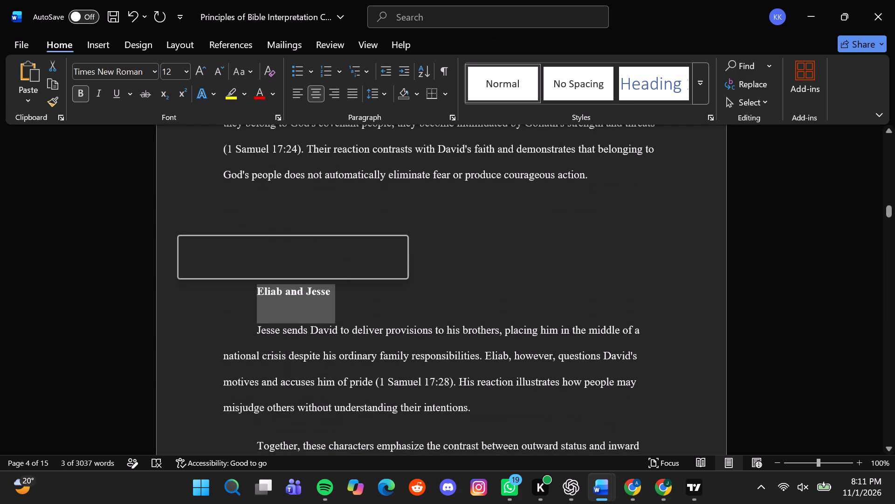
pyautogui.click(313, 102)
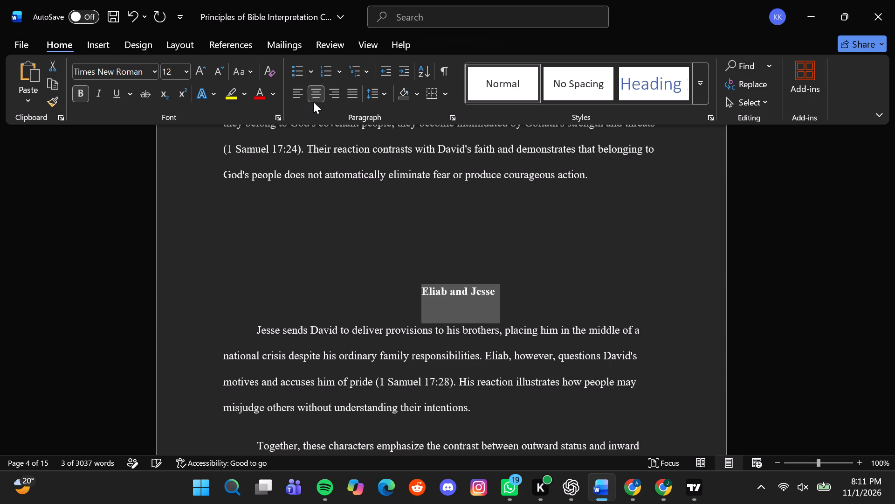
# Delete the "(c)" from The Importance of Direct Speeches heading and centre the heading.
pyautogui.scroll(-1, 264, 347)
pyautogui.scroll(-1, 228, 430)
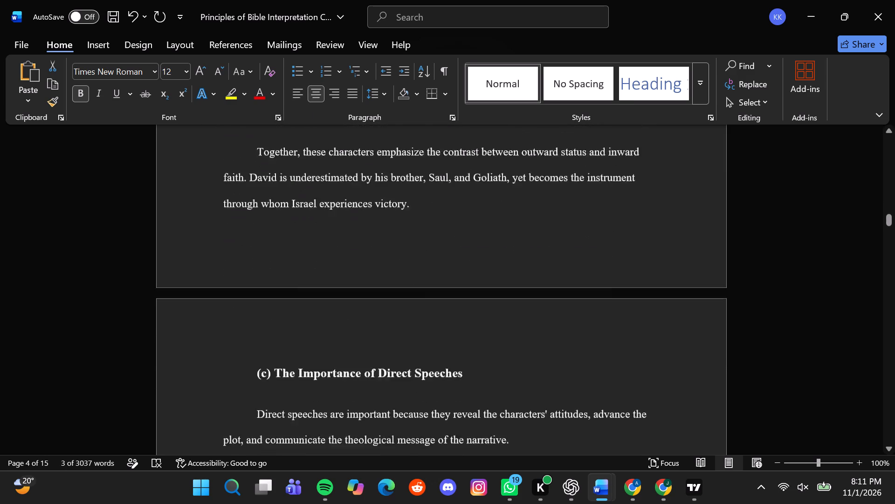
pyautogui.scroll(-1, 228, 430)
pyautogui.click(269, 325)
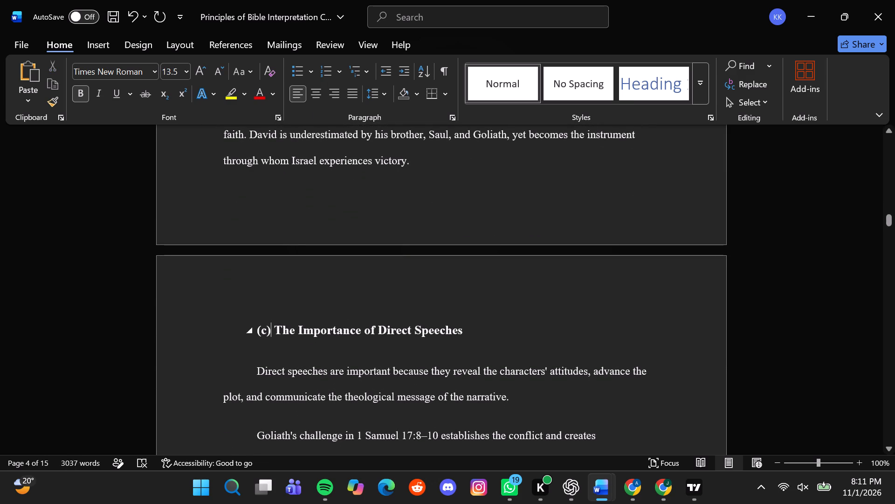
pyautogui.press('BackSpace')
pyautogui.press('BackSpace')
pyautogui.press('BackSpace')
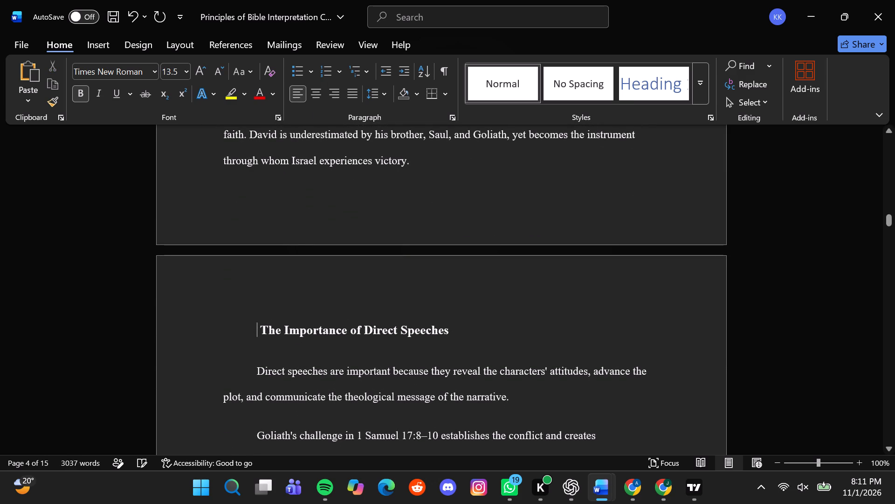
pyautogui.click(178, 327)
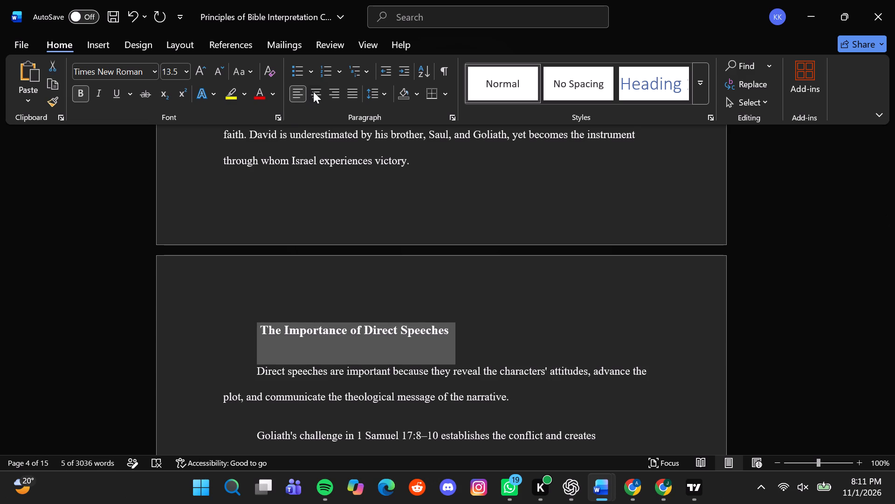
pyautogui.click(313, 91)
# Delete the "(d)" from The Narrator's Perspective heading and centre the heading.
pyautogui.scroll(-2, 329, 343)
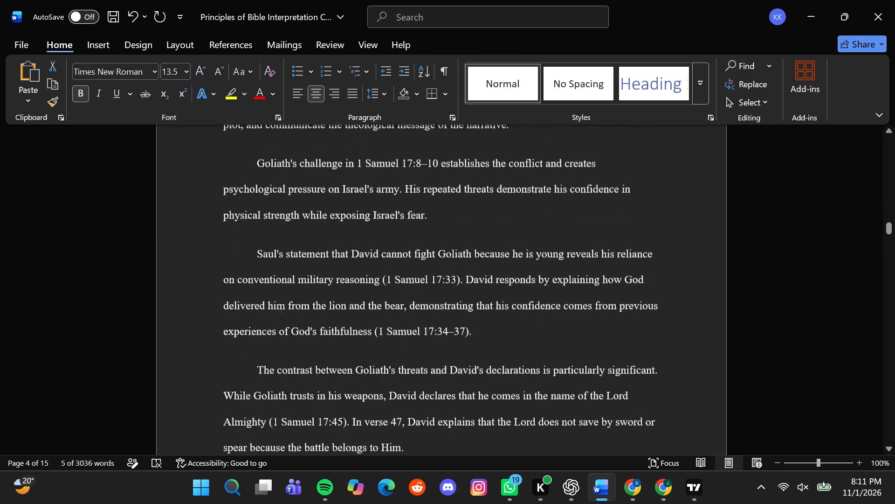
pyautogui.scroll(-1, 329, 343)
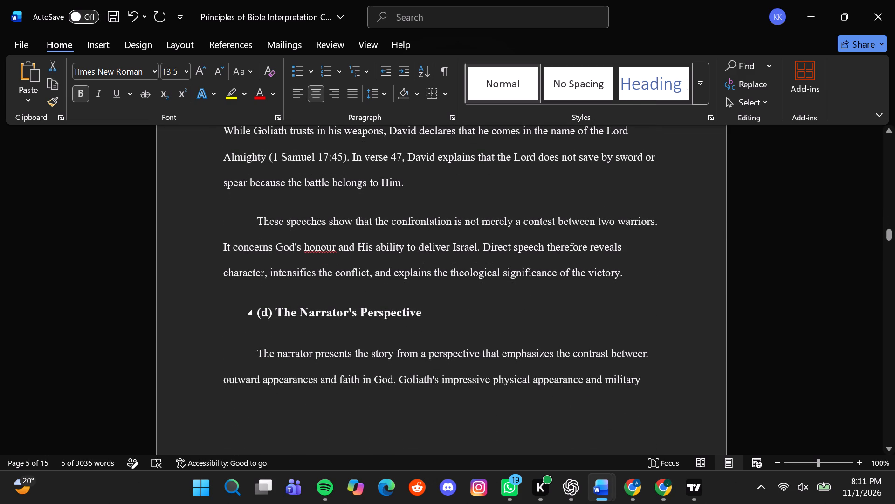
pyautogui.click(271, 314)
pyautogui.press('BackSpace')
pyautogui.press('BackSpace')
pyautogui.press('BackSpace')
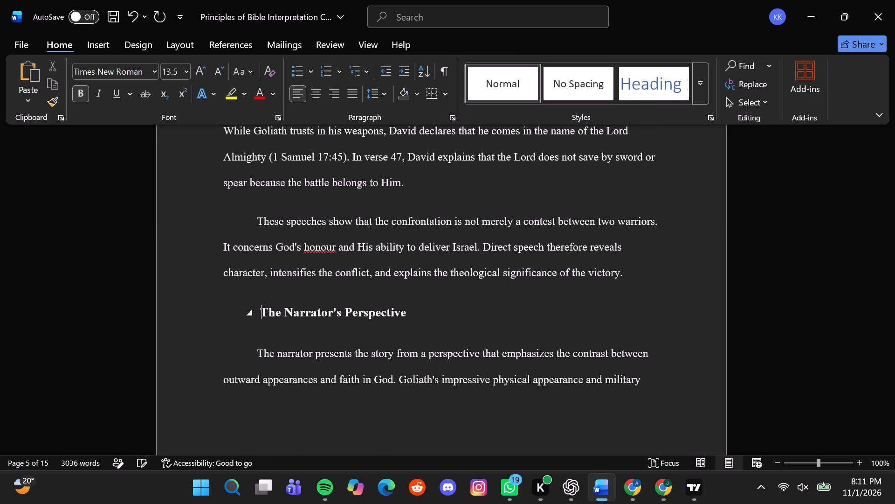
pyautogui.click(195, 308)
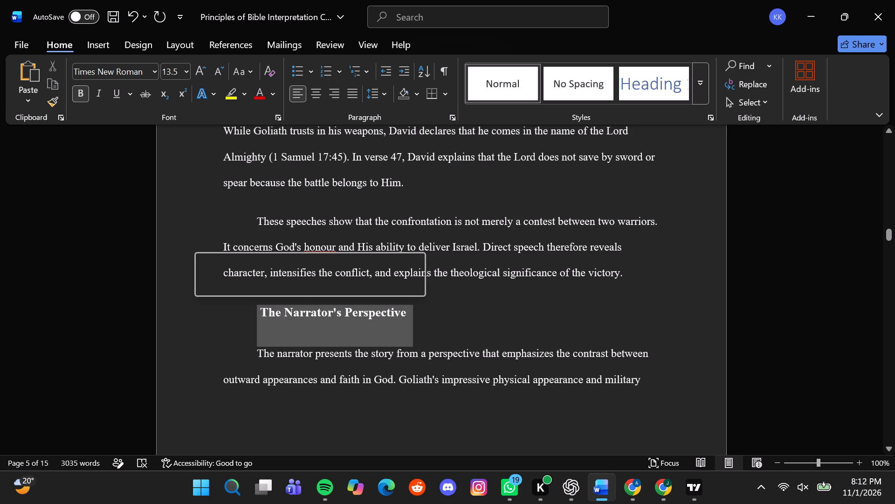
pyautogui.click(316, 93)
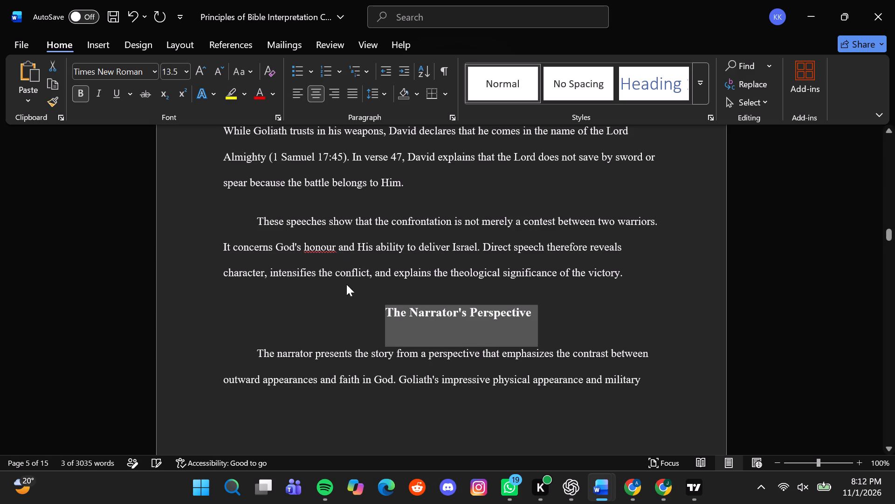
# Delete the "(e)" from the Literary Evidence of the Author's Purpose heading and centre the heading.
pyautogui.scroll(-4, 344, 308)
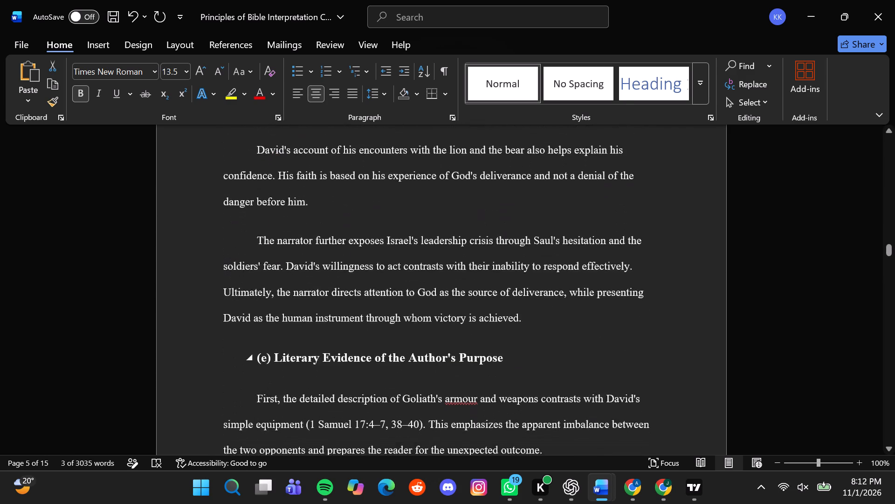
pyautogui.scroll(-1, 344, 308)
pyautogui.click(273, 203)
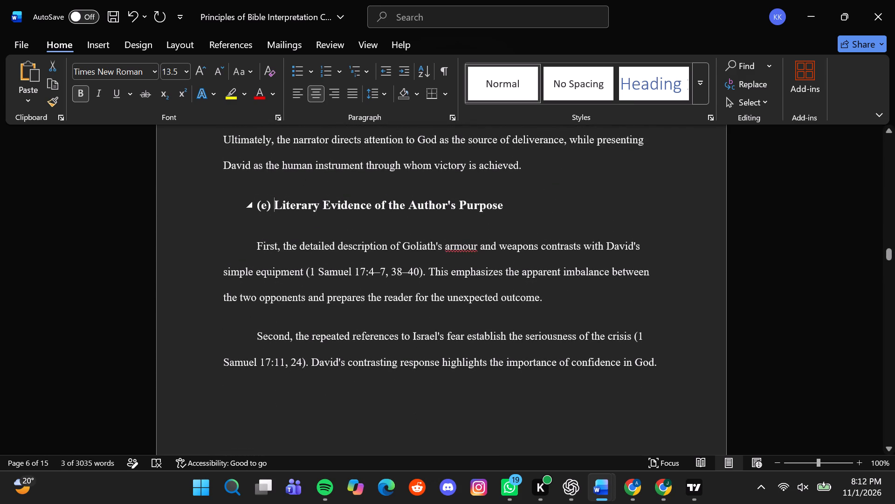
pyautogui.press('BackSpace')
pyautogui.press('BackSpace')
pyautogui.press('BackSpace')
pyautogui.press('BackSpace')
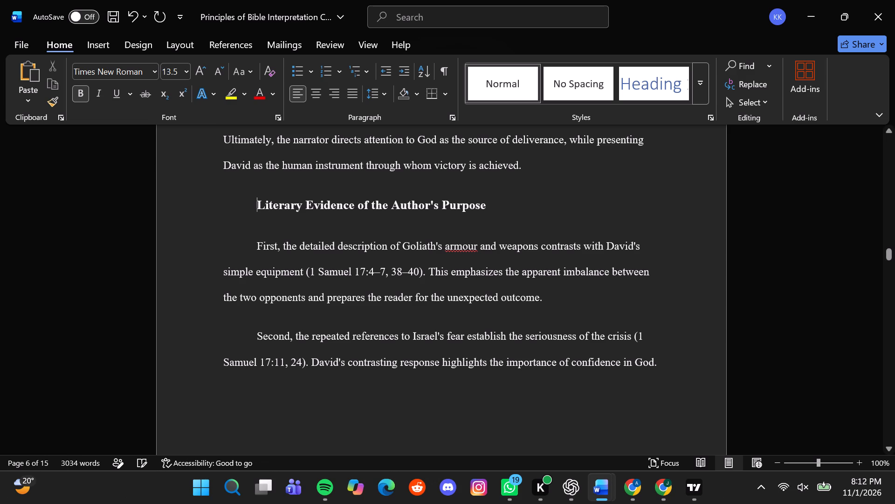
pyautogui.click(192, 195)
pyautogui.click(192, 201)
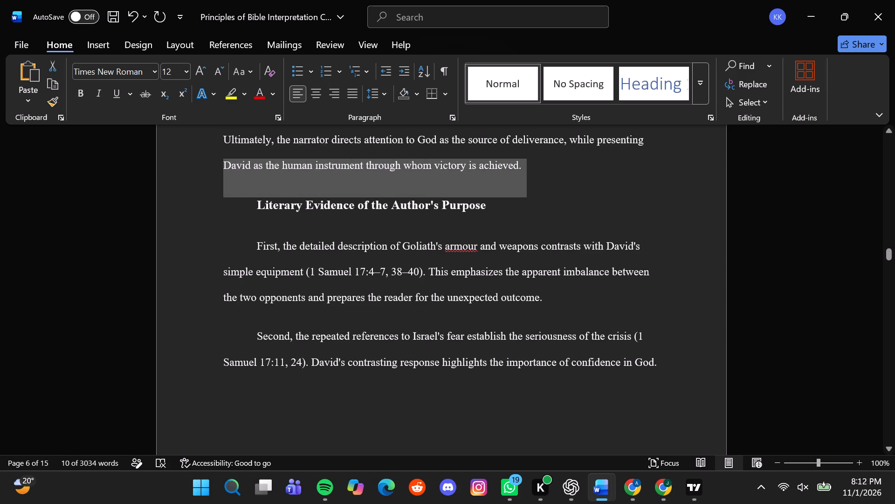
pyautogui.click(323, 93)
# Delete the "2." from the What the Narrator Is Teaching About David, Israel, and God heading.
pyautogui.scroll(-2, 332, 322)
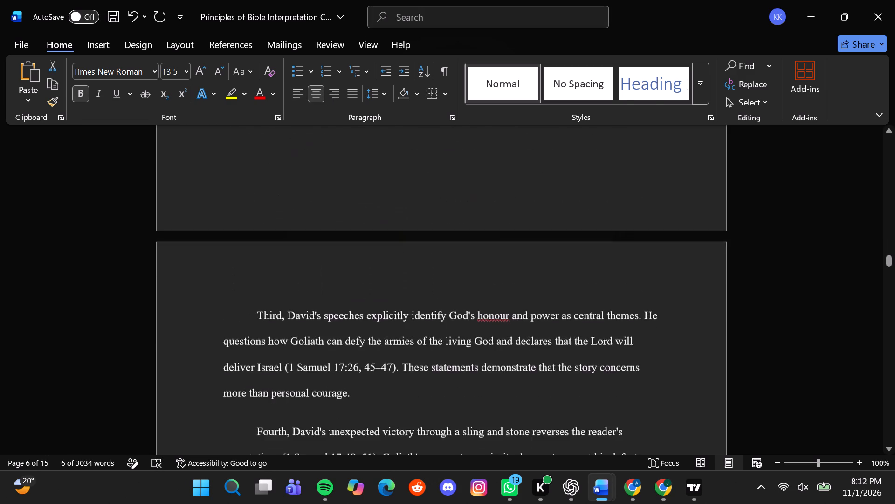
pyautogui.scroll(-3, 332, 322)
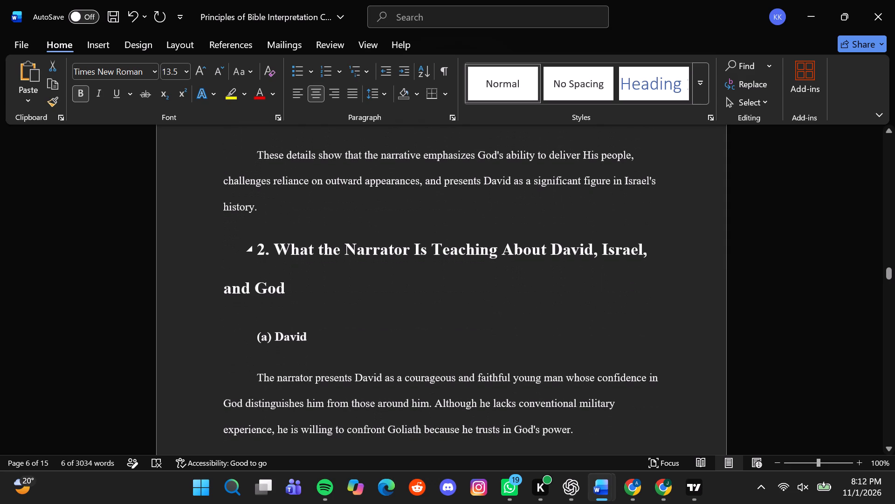
pyautogui.click(267, 255)
pyautogui.press('Right')
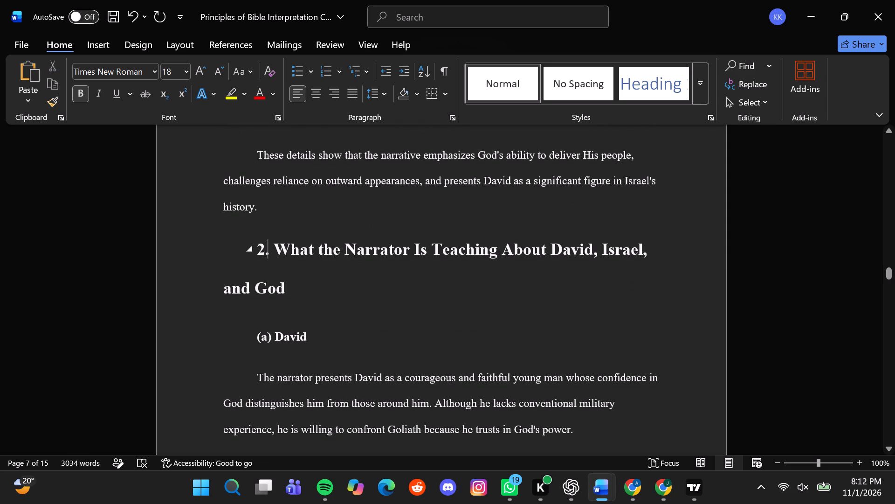
pyautogui.press('BackSpace')
pyautogui.press('BackSpace')
pyautogui.press('BackSpace')
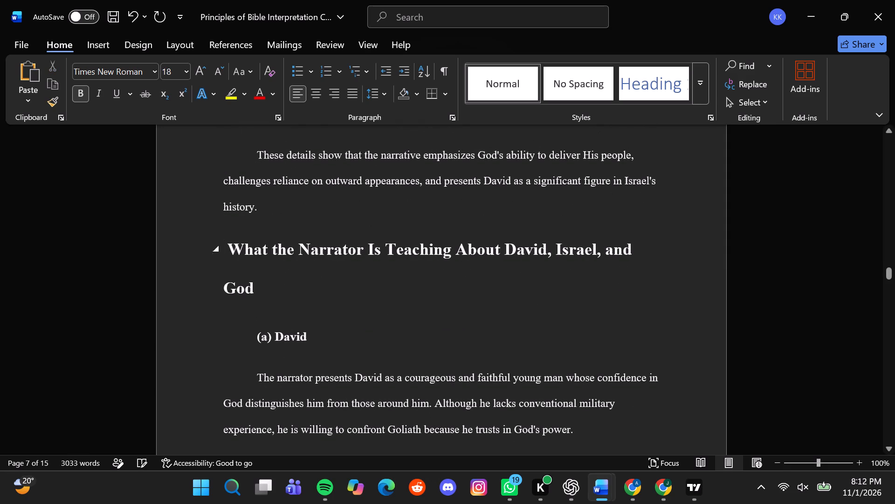
# Delete the "(a)" from the David subheading and centre it together with the What the Narrator Is Teaching heading above it.
pyautogui.click(273, 340)
pyautogui.press('BackSpace')
pyautogui.press('BackSpace')
pyautogui.press('BackSpace')
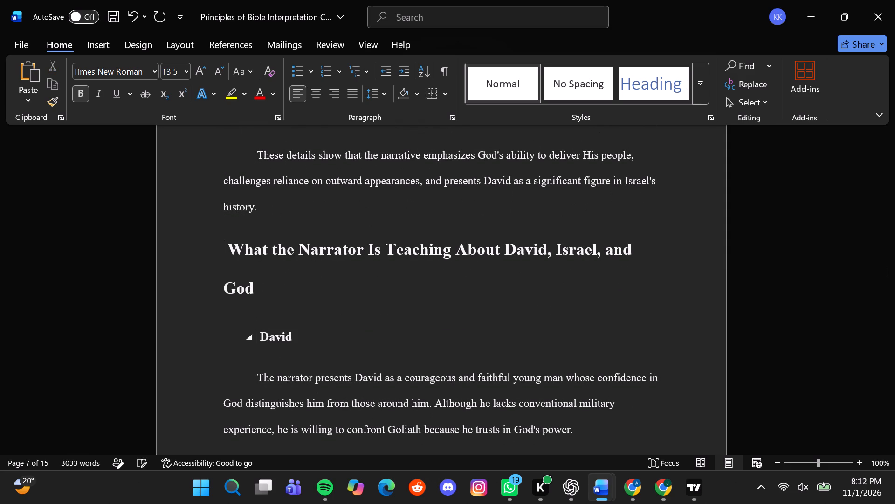
pyautogui.moveTo(188, 242); pyautogui.dragTo(206, 329)
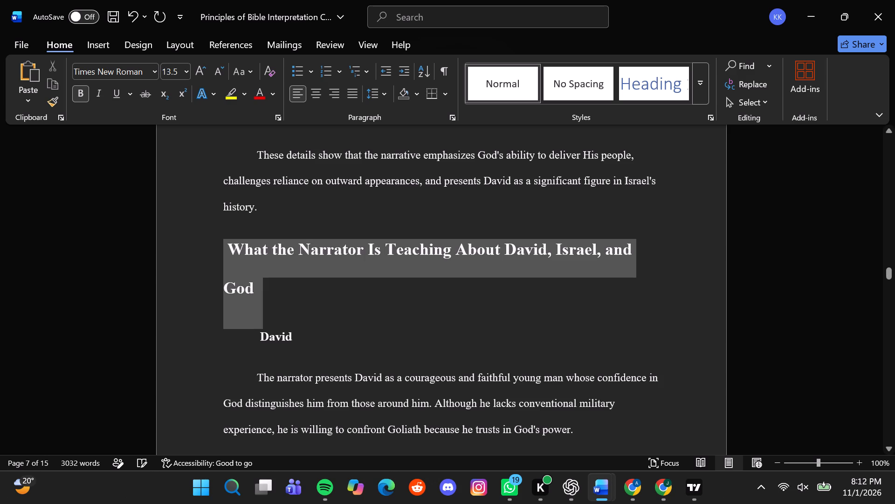
pyautogui.moveTo(206, 329); pyautogui.dragTo(215, 338)
pyautogui.click(315, 93)
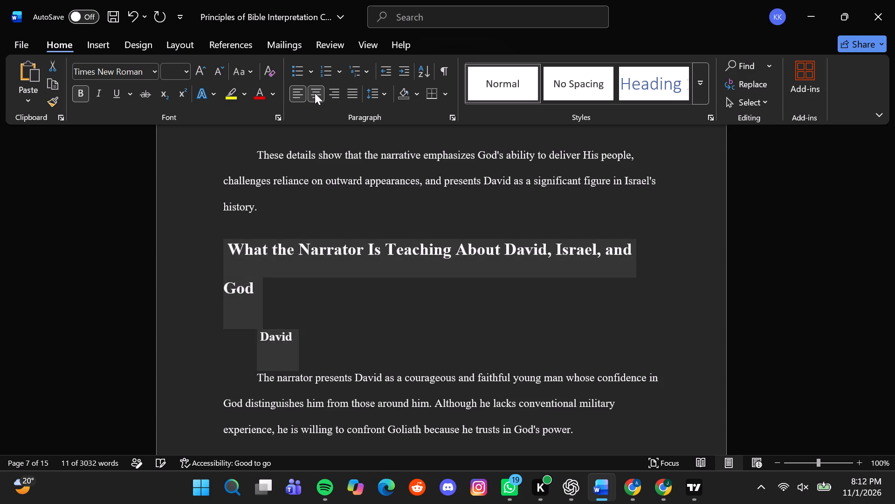
pyautogui.click(490, 308)
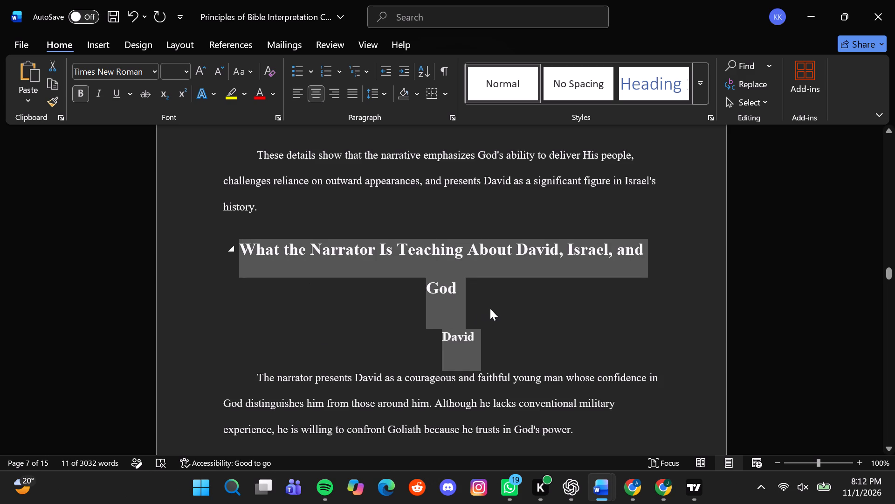
# Delete the "(b)" from the Israel subheading and centre the subheading.
pyautogui.scroll(-1, 422, 359)
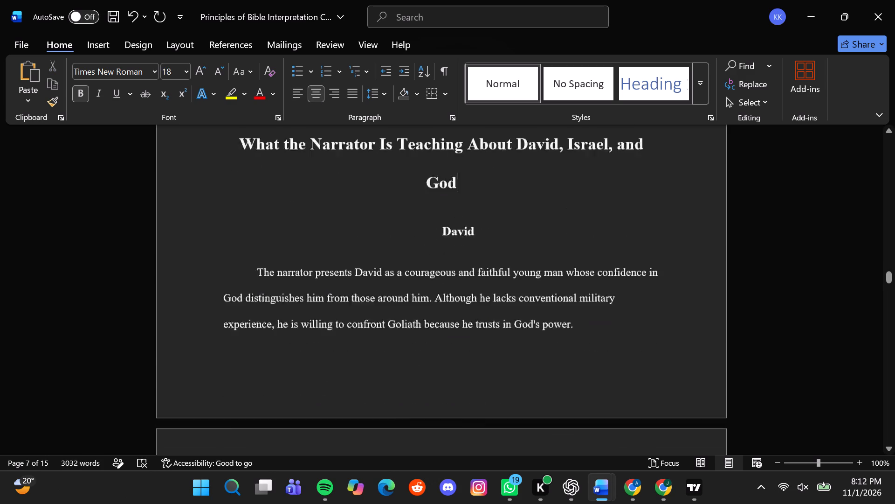
pyautogui.scroll(-3, 422, 359)
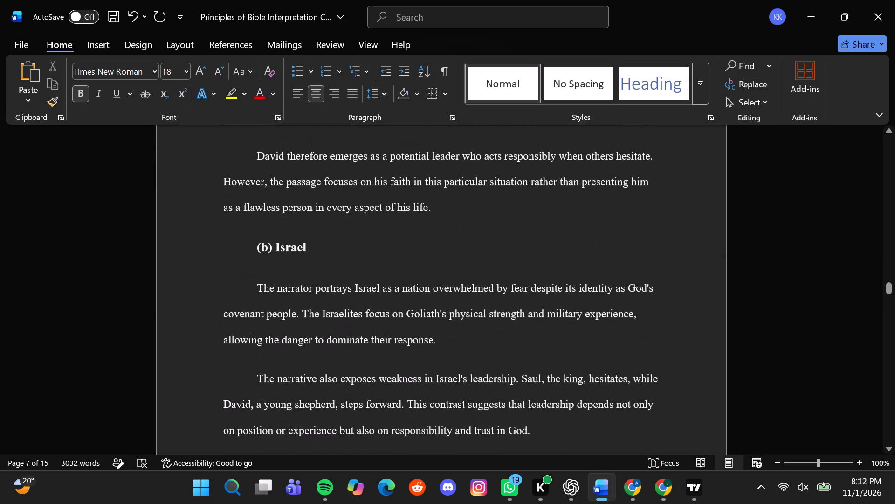
pyautogui.click(273, 247)
pyautogui.press('BackSpace')
pyautogui.press('BackSpace')
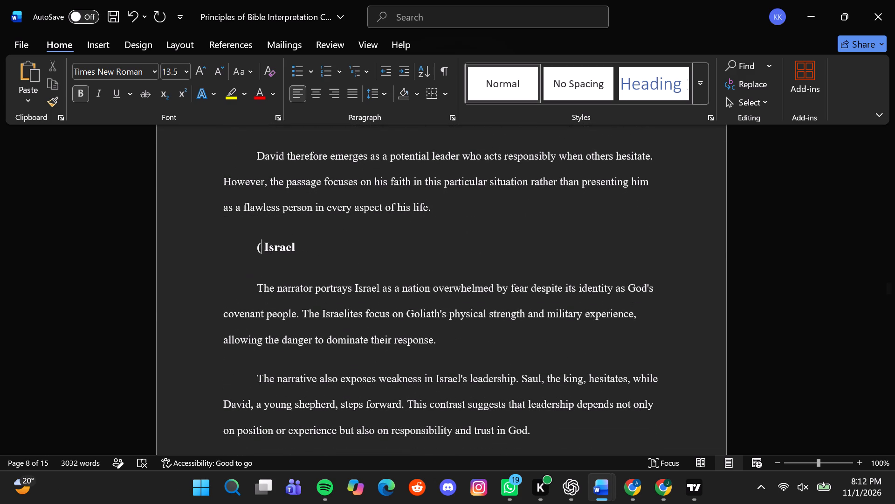
pyautogui.press('BackSpace')
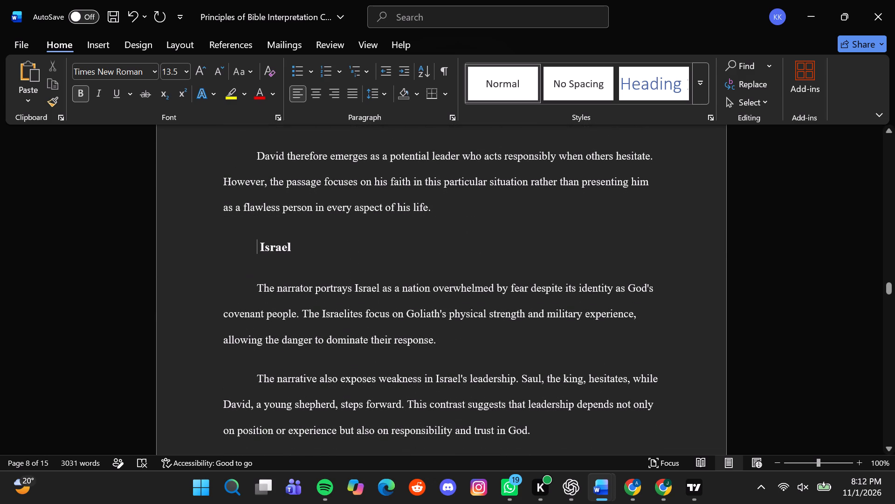
pyautogui.click(194, 245)
pyautogui.click(311, 100)
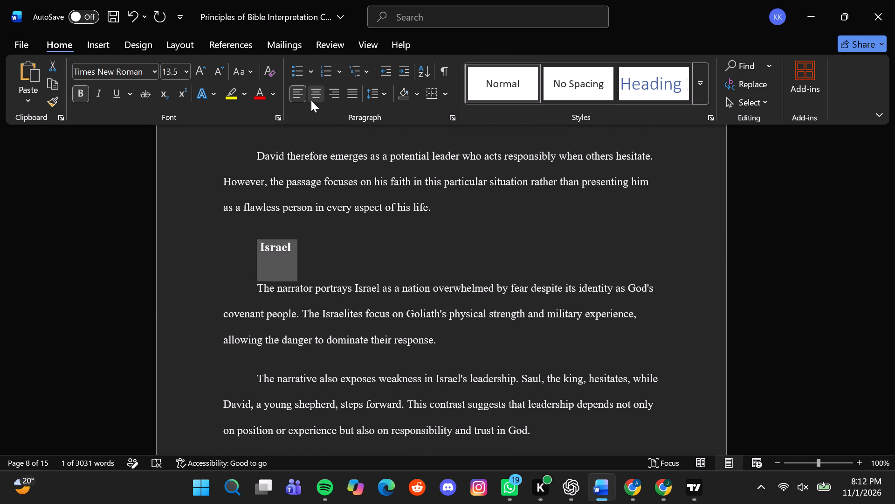
# Delete the "(c)" from the God subheading and centre the subheading.
pyautogui.scroll(-1, 270, 427)
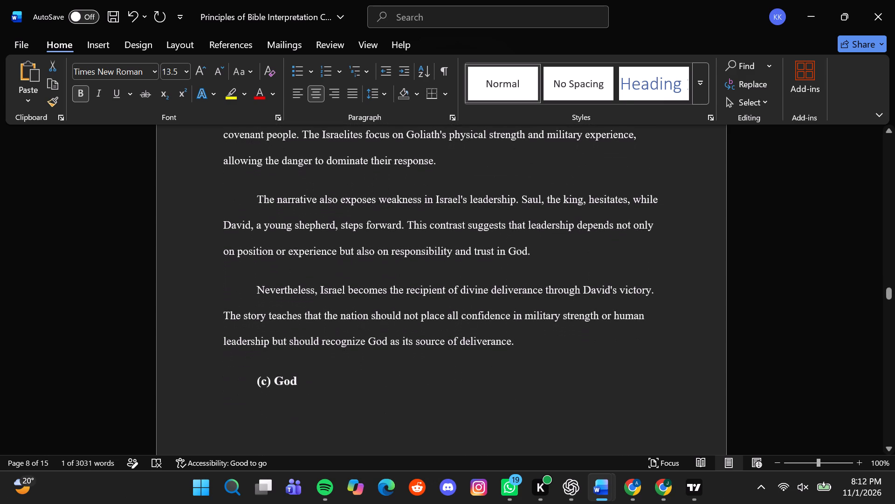
pyautogui.click(270, 385)
pyautogui.press('BackSpace')
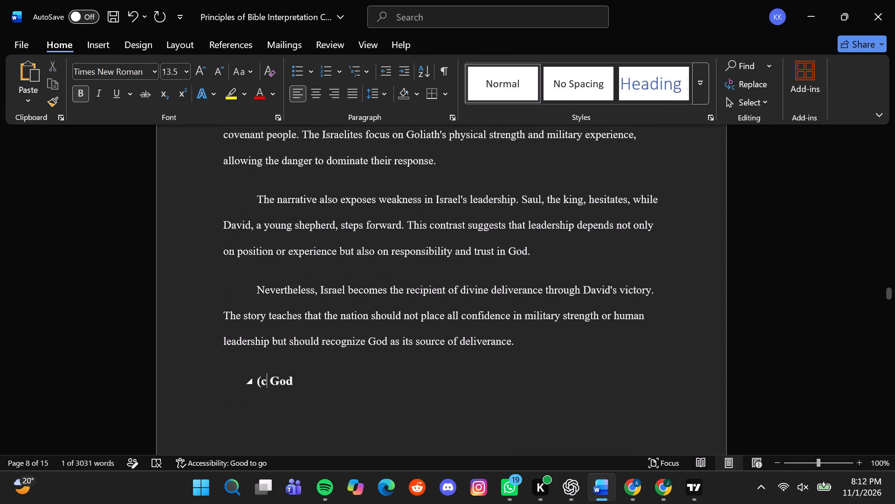
pyautogui.press('BackSpace')
pyautogui.press('BackSpace')
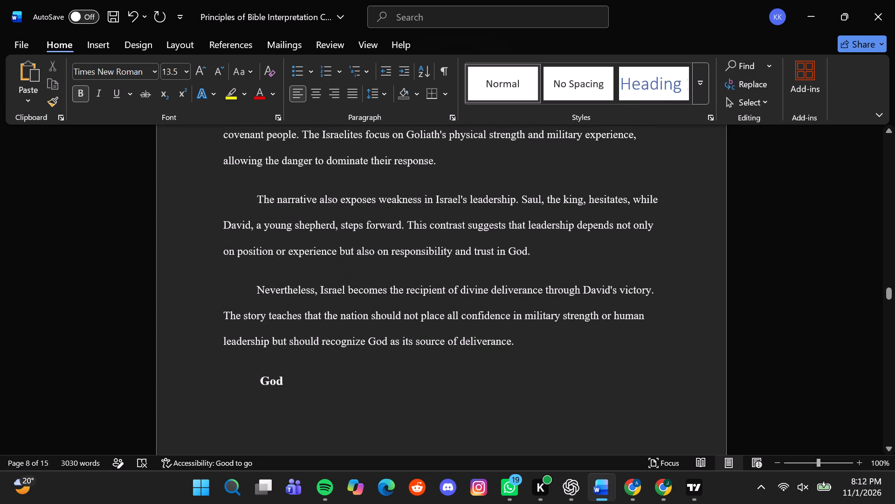
pyautogui.click(194, 381)
pyautogui.click(318, 92)
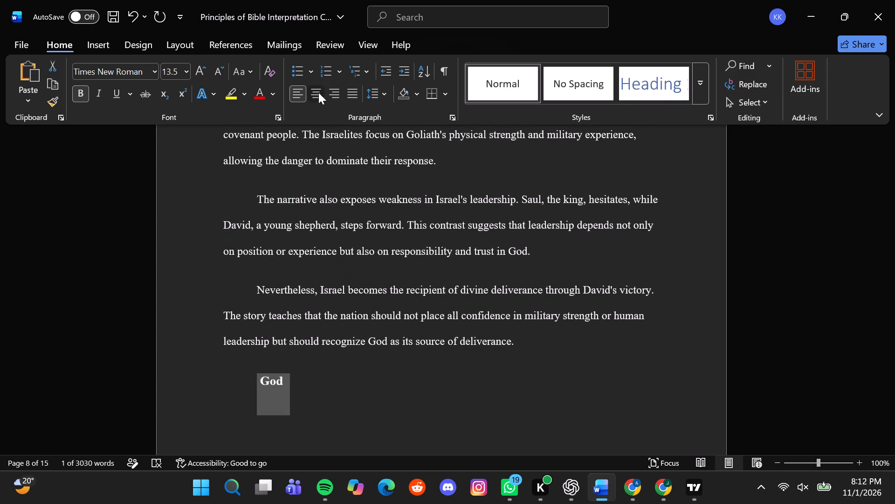
# Insert two blank lines before the God subheading to push it onto the following page with its text.
pyautogui.click(356, 384)
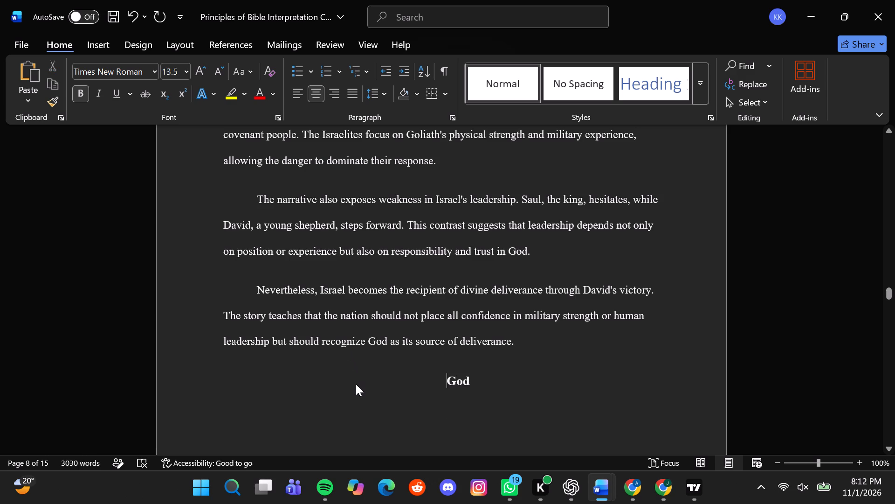
pyautogui.press('Return')
pyautogui.press('Return')
# Delete the "3." from the Lessons for the Original Reading Audience heading and centre the heading.
pyautogui.scroll(-1, 356, 384)
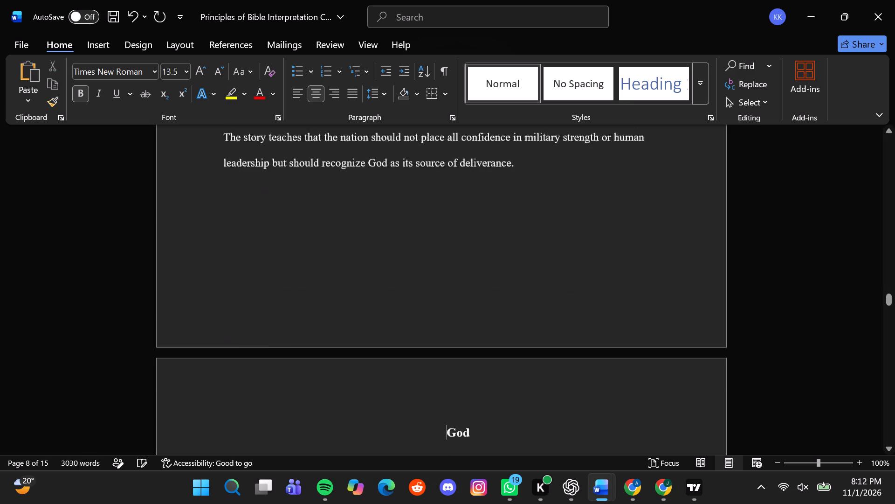
pyautogui.scroll(-3, 356, 384)
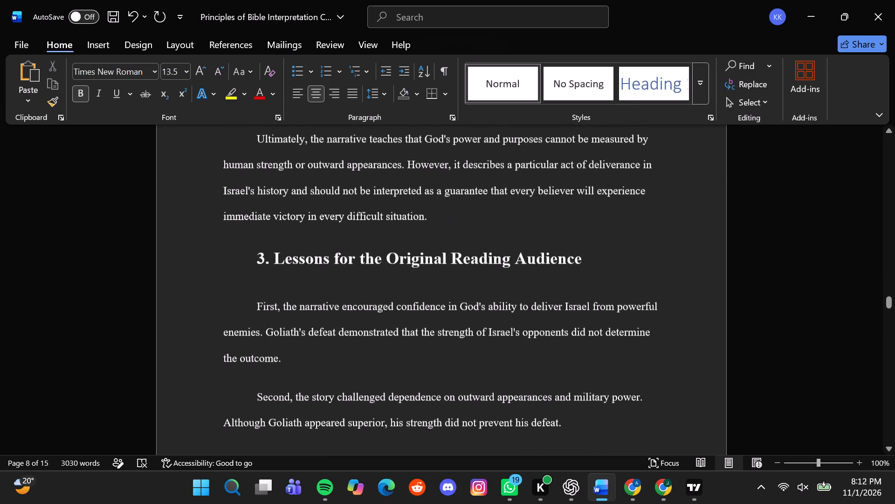
pyautogui.click(269, 254)
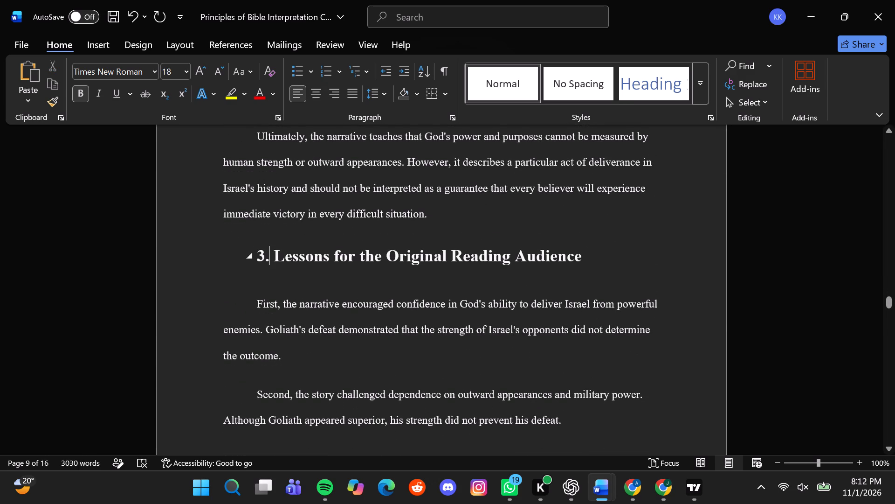
pyautogui.press('BackSpace')
pyautogui.press('BackSpace')
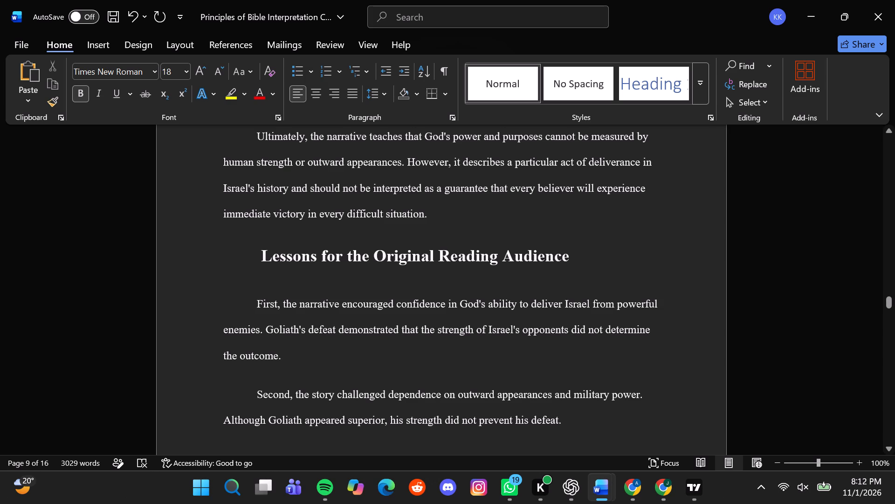
pyautogui.click(194, 256)
pyautogui.click(313, 92)
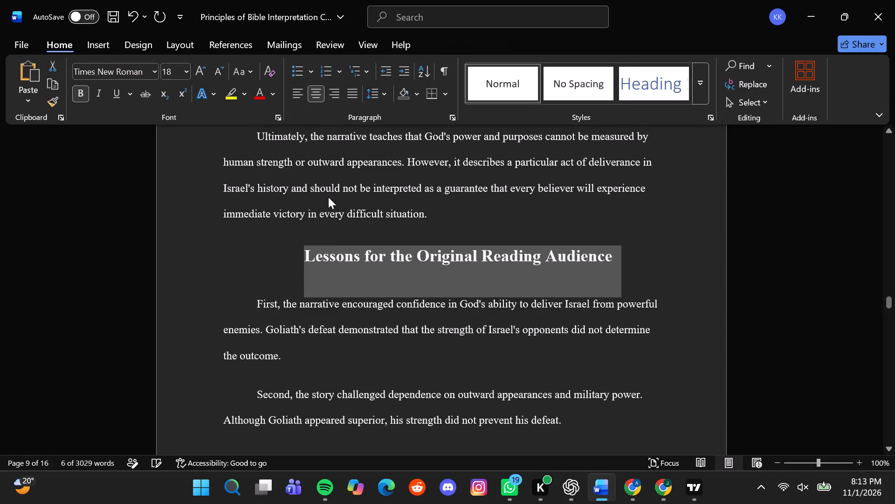
# Delete the "4." from the Applying the Narrative to the Contemporary Congregation heading and centre the heading.
pyautogui.scroll(-3, 346, 356)
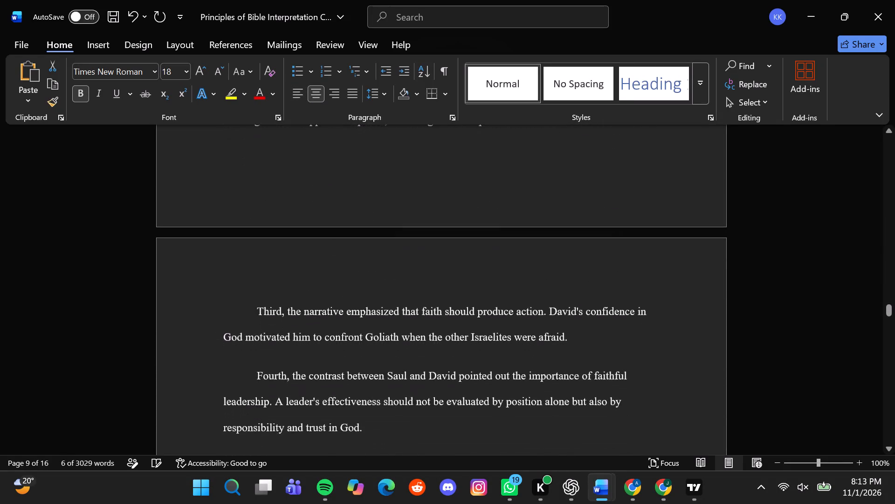
pyautogui.scroll(-3, 346, 356)
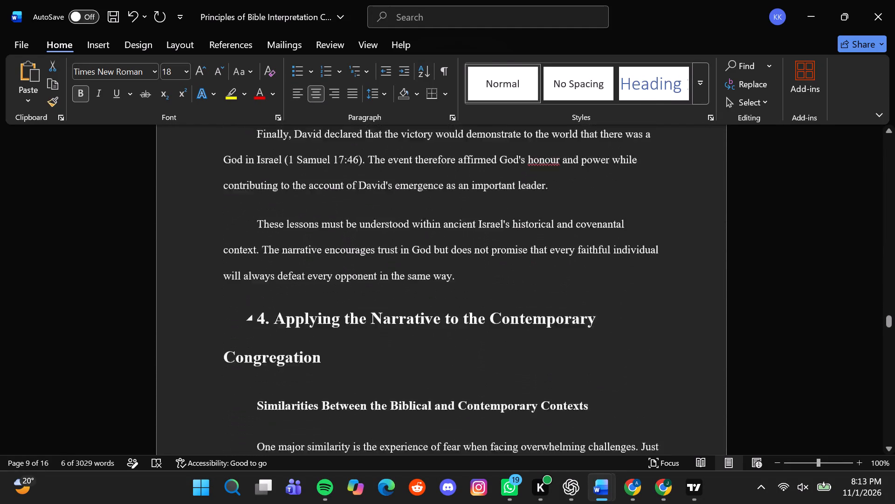
pyautogui.scroll(-1, 346, 356)
pyautogui.click(271, 286)
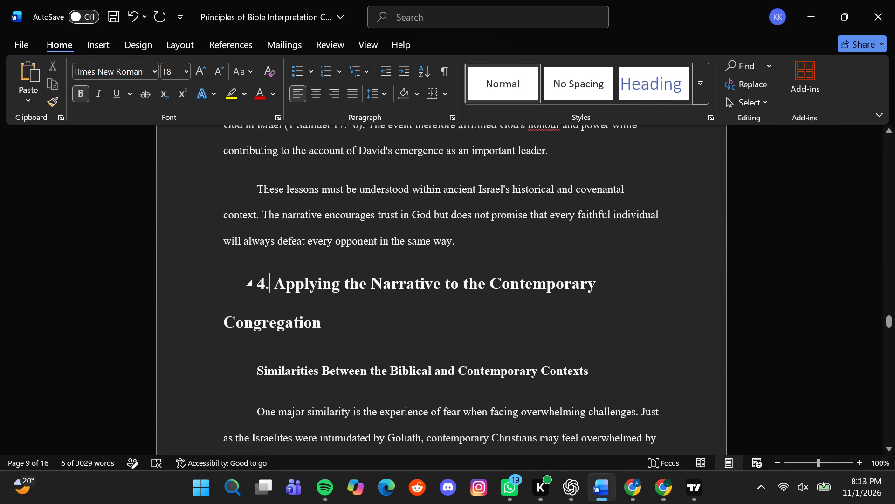
pyautogui.press('BackSpace')
pyautogui.press('BackSpace')
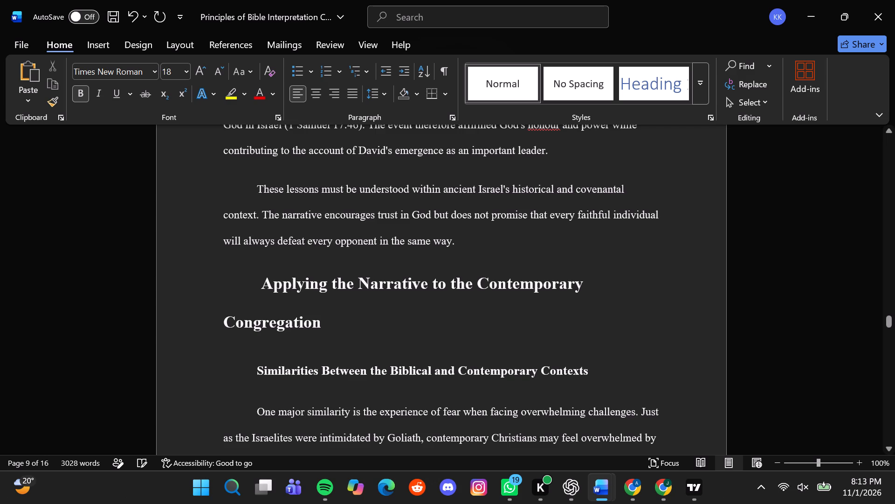
pyautogui.moveTo(206, 283); pyautogui.dragTo(202, 315)
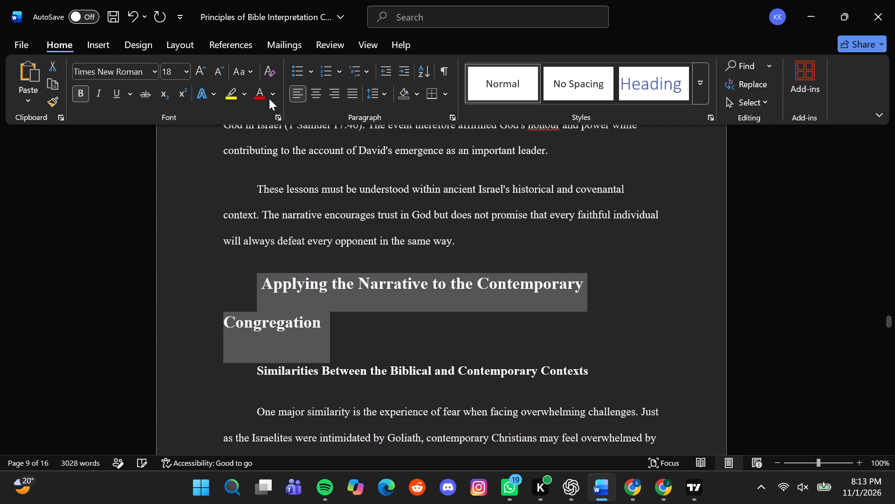
pyautogui.click(312, 91)
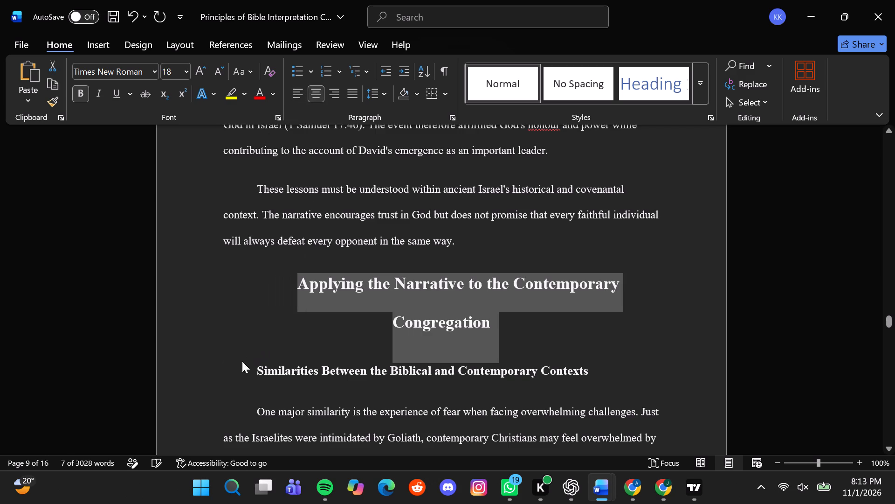
# Centre the Similarities Between the Biblical and Contemporary Contexts subheading.
pyautogui.click(195, 376)
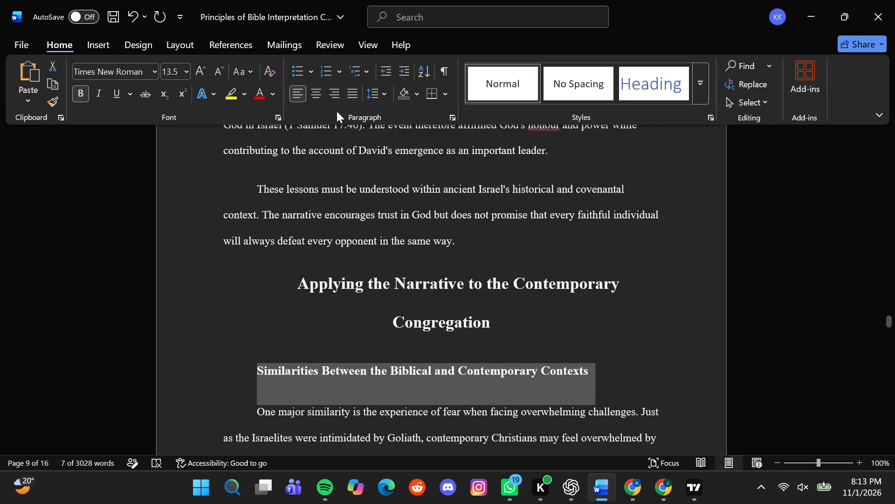
pyautogui.click(315, 95)
pyautogui.scroll(-2, 293, 307)
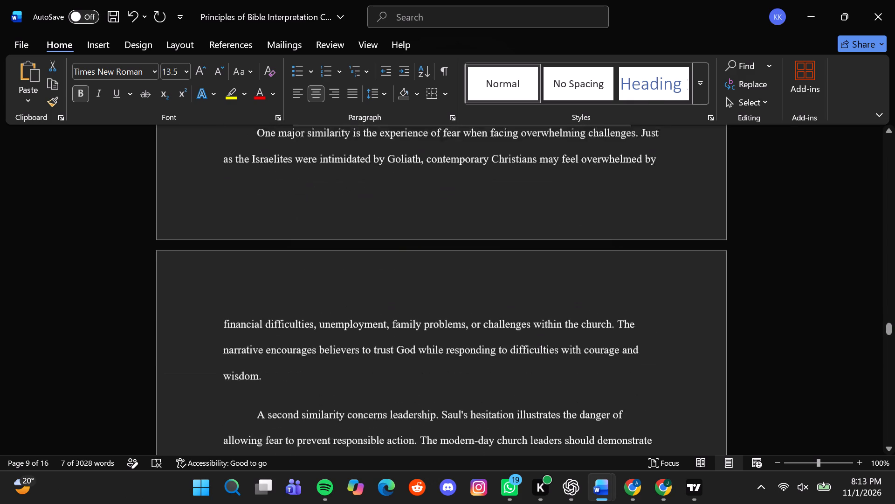
# Centre the Differences Between the Biblical and Contemporary Contexts subheading.
pyautogui.scroll(-4, 293, 307)
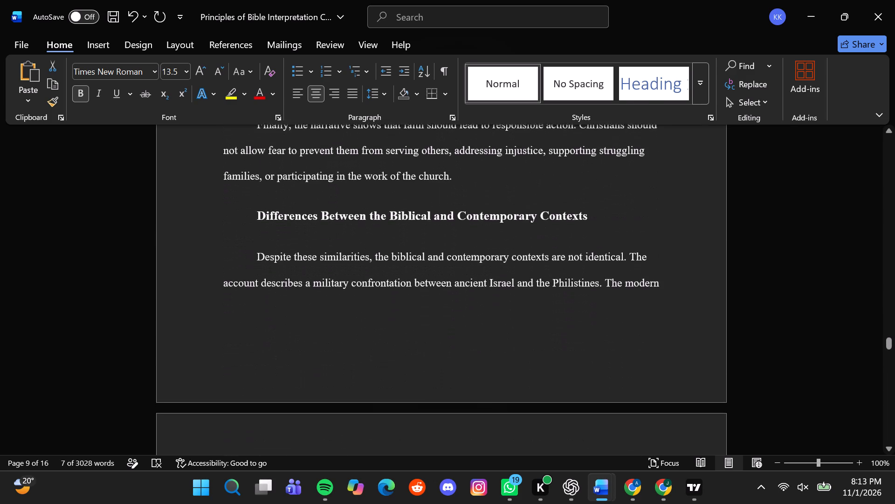
pyautogui.click(179, 210)
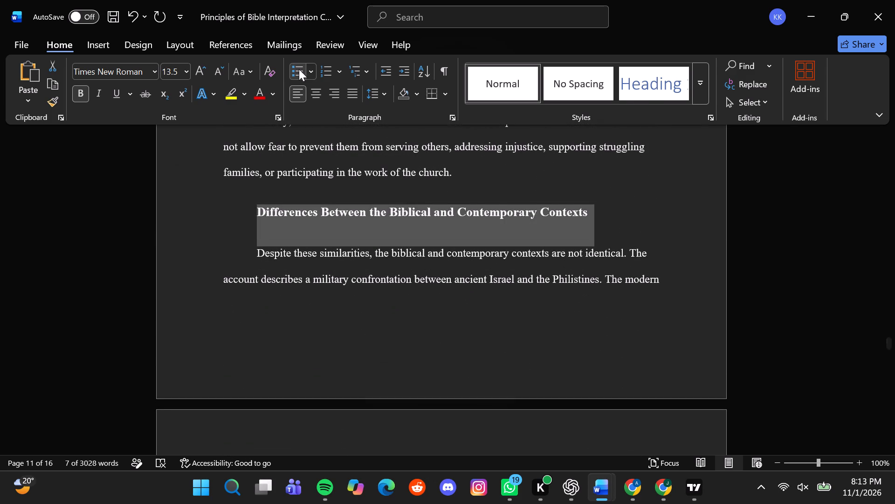
pyautogui.click(311, 88)
# Delete the "5." and the first-line indent from the Ways I May Have Ignored the Author's Intent heading and centre the heading.
pyautogui.scroll(-1, 271, 313)
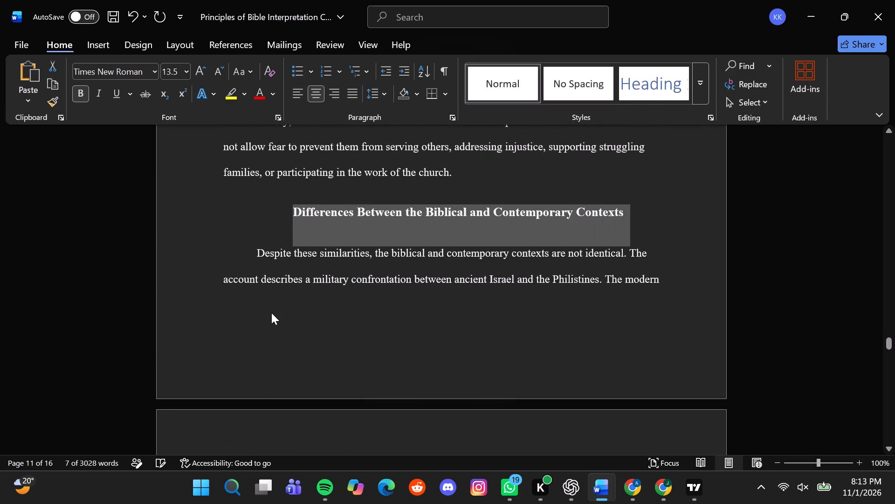
pyautogui.scroll(-4, 271, 313)
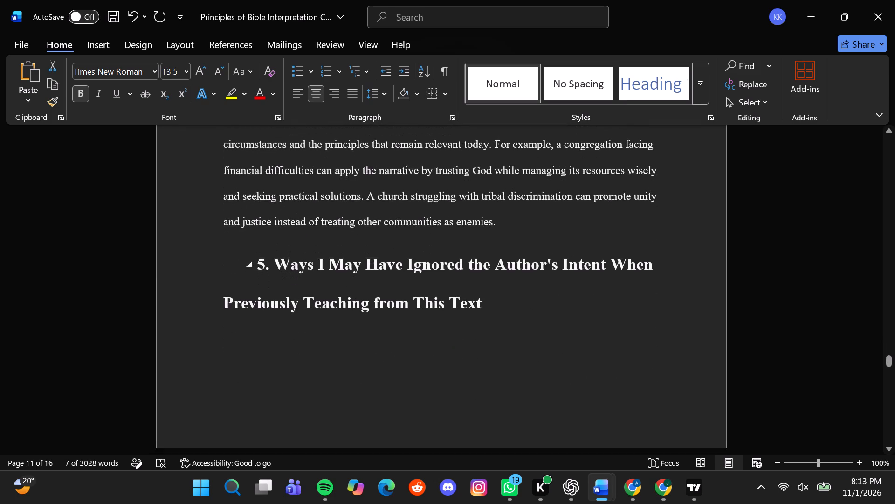
pyautogui.click(269, 266)
pyautogui.press('BackSpace')
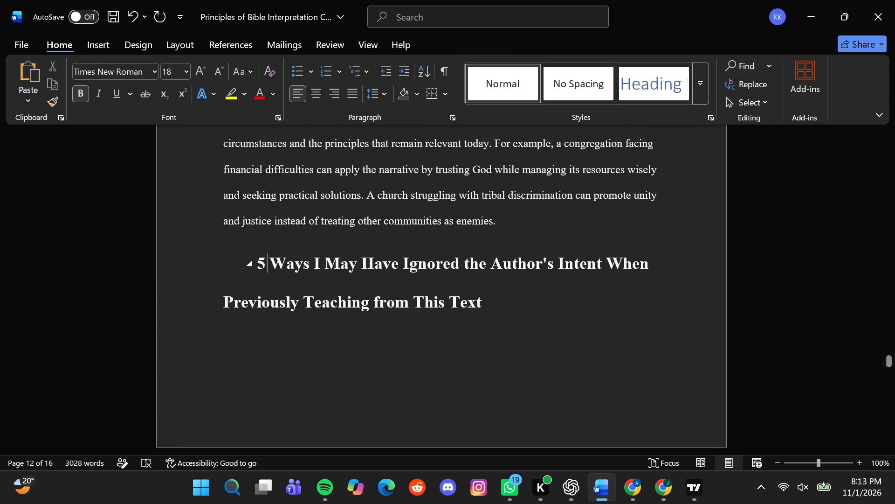
pyautogui.press('BackSpace')
pyautogui.press('BackSpace')
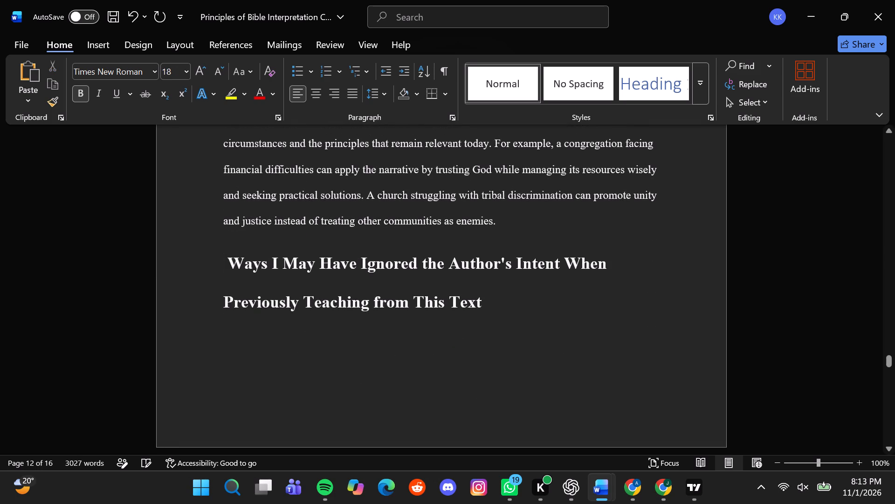
pyautogui.moveTo(181, 264); pyautogui.dragTo(189, 299)
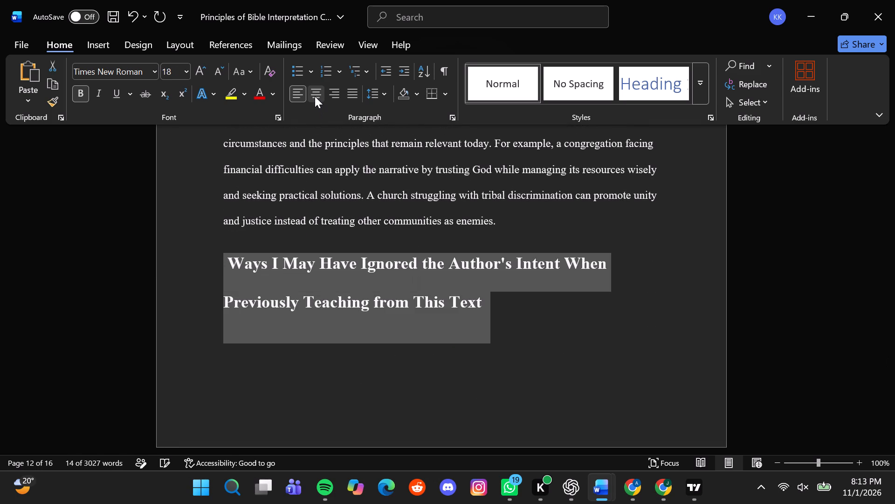
pyautogui.click(315, 96)
# Insert two blank lines before the Ways I May Have Ignored the Author's Intent heading to push it onto the following page.
pyautogui.click(248, 261)
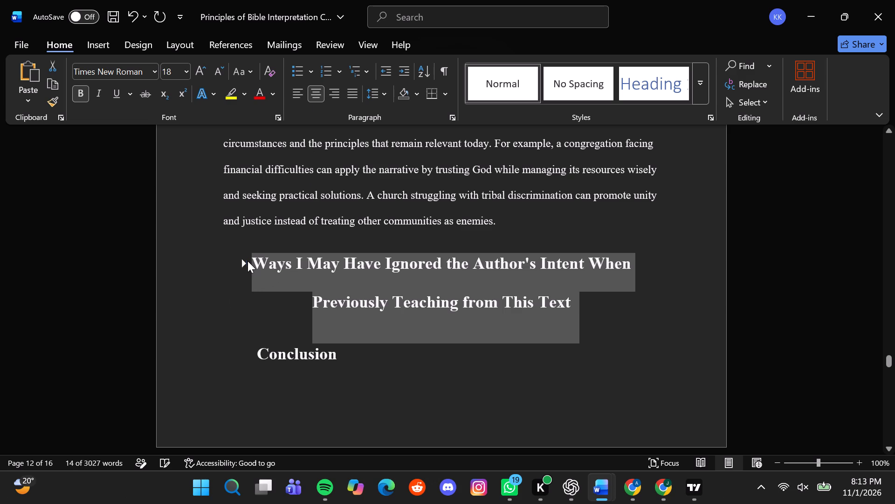
pyautogui.click(248, 261)
pyautogui.click(228, 262)
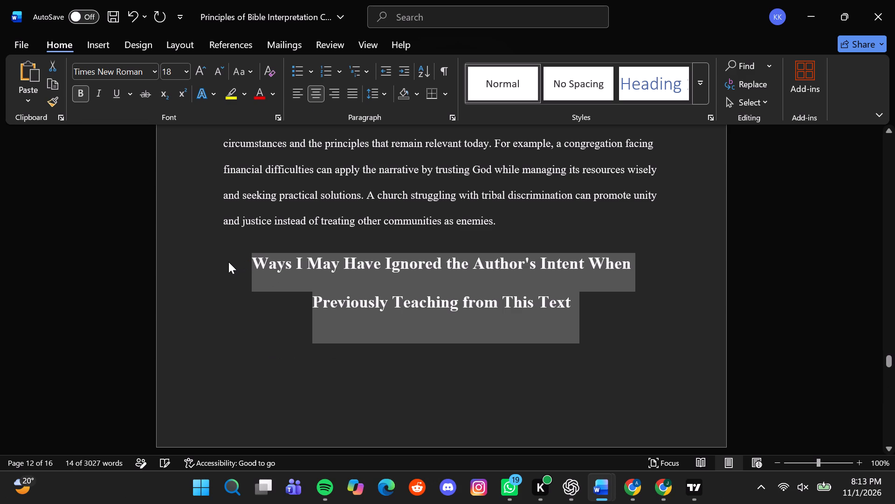
pyautogui.press('Return')
pyautogui.press('Return')
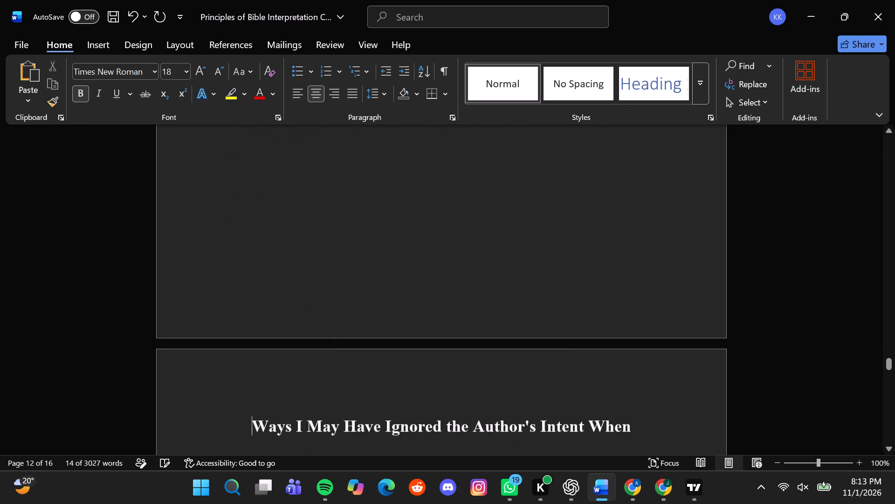
# Centre the Conclusion heading.
pyautogui.scroll(-2, 228, 262)
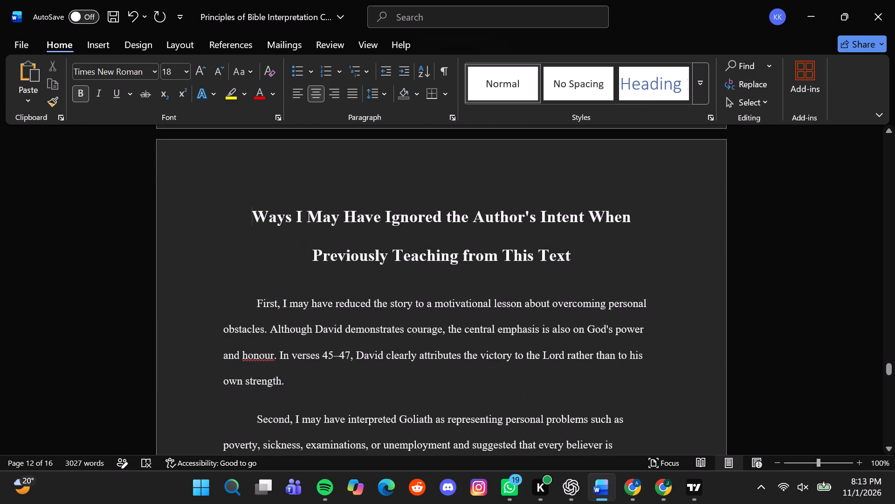
pyautogui.scroll(-3, 228, 262)
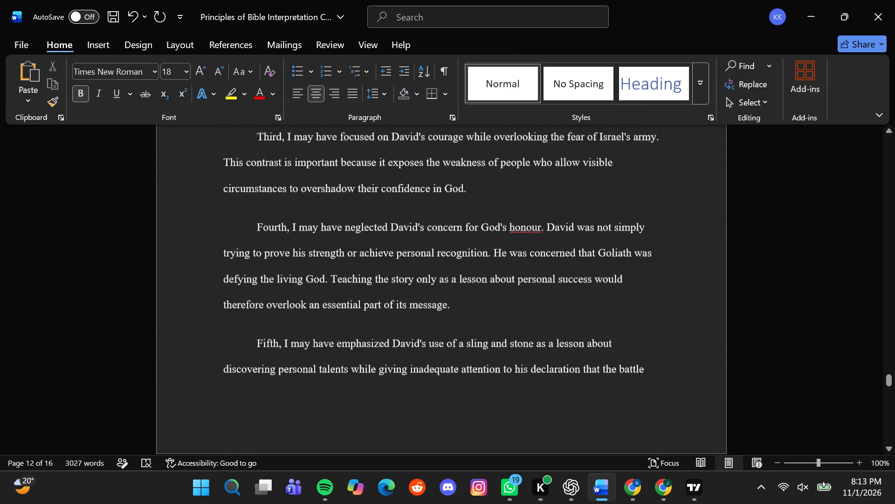
pyautogui.scroll(-3, 228, 262)
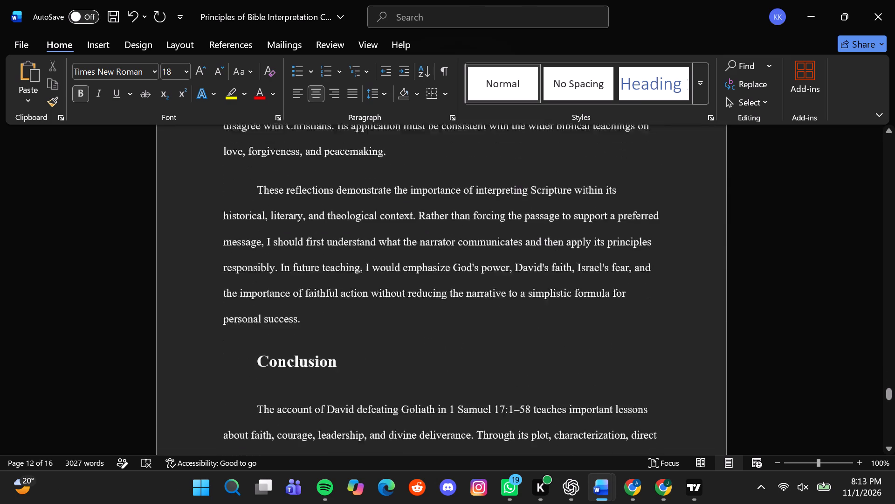
pyautogui.scroll(-1, 228, 262)
pyautogui.click(167, 320)
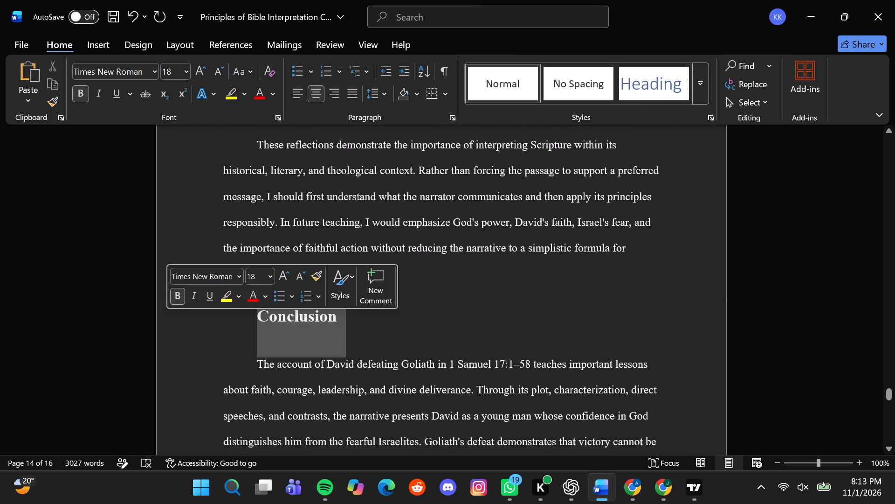
pyautogui.click(316, 90)
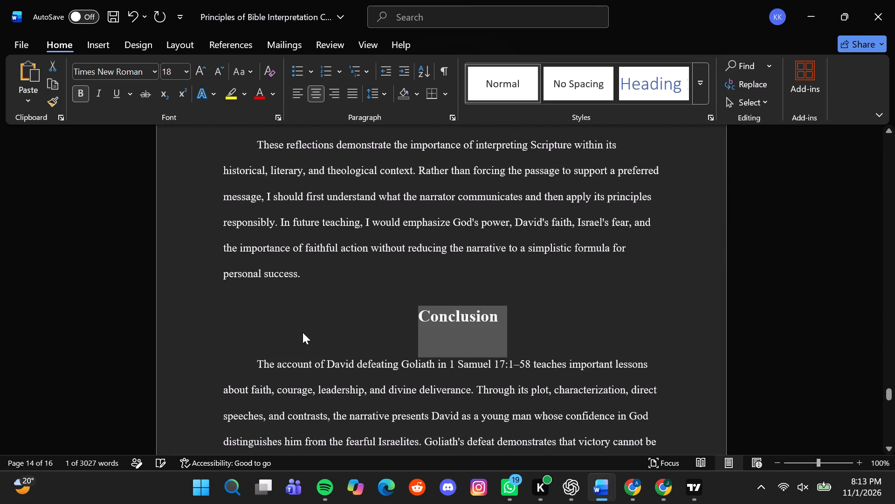
# Save the essay after going through to the end of the reference list.
pyautogui.scroll(-5, 303, 332)
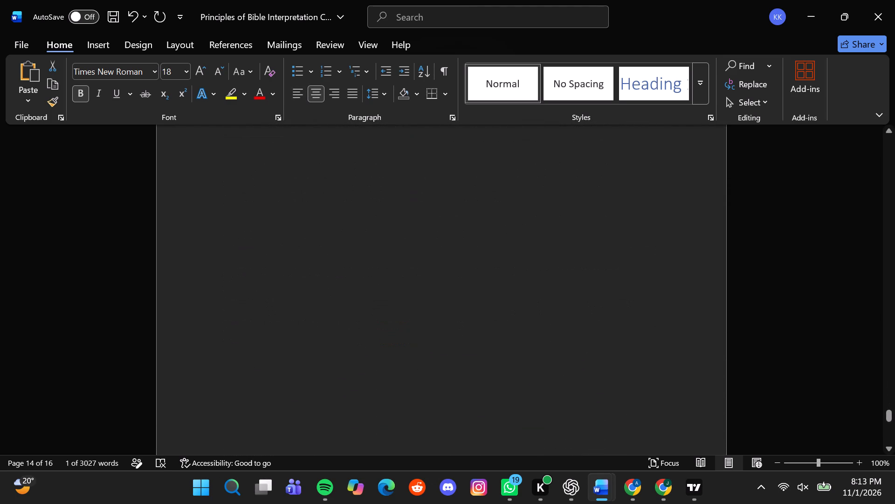
pyautogui.scroll(-4, 303, 332)
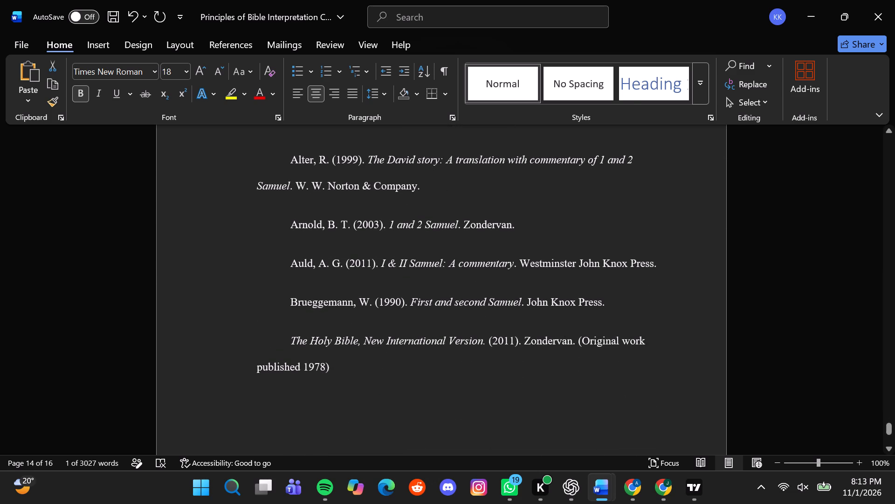
pyautogui.tripleClick(115, 21)
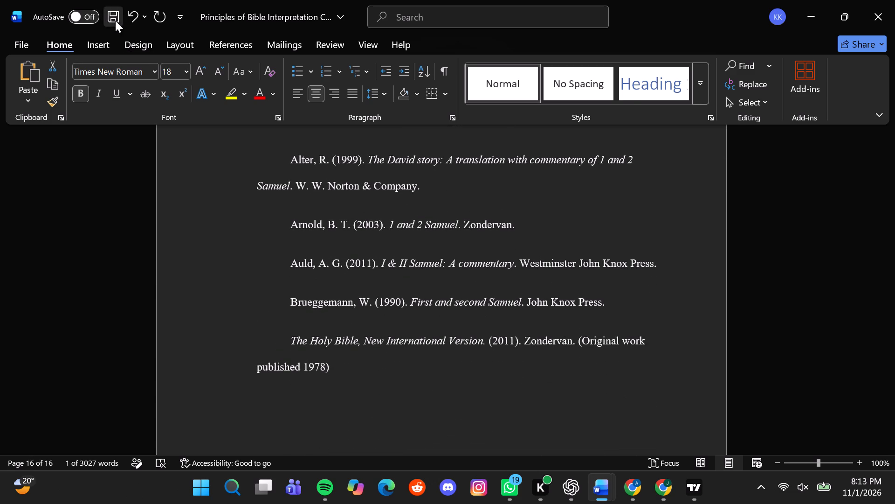
pyautogui.tripleClick(115, 21)
pyautogui.tripleClick(115, 21)
pyautogui.tripleClick(115, 21)
pyautogui.doubleClick(115, 21)
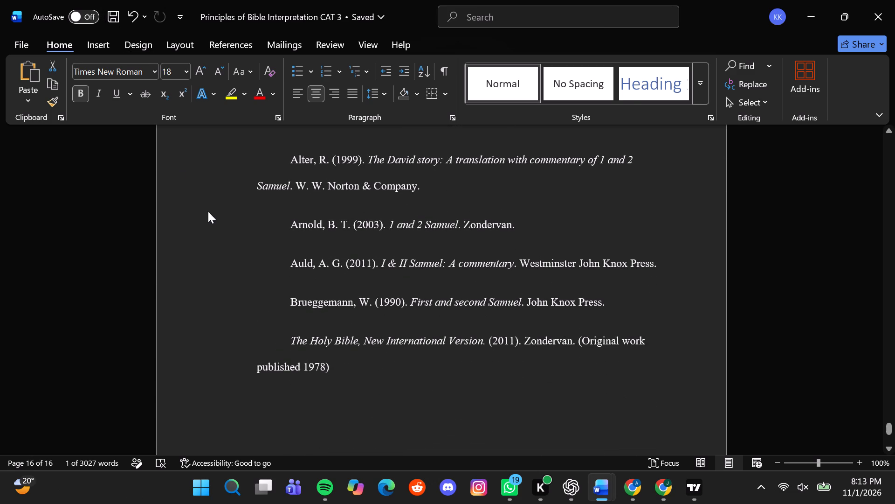
# Insert a blank page before the essay title at the start of the document.
pyautogui.scroll(14, 317, 247)
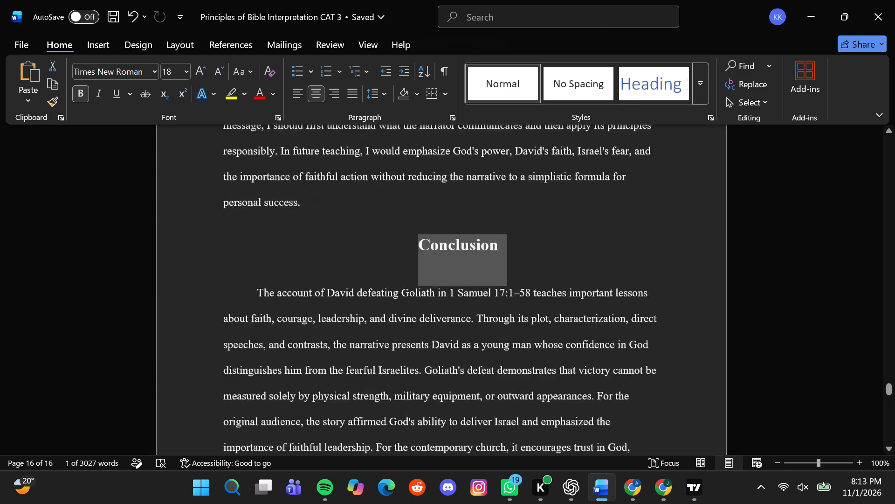
pyautogui.scroll(20, 317, 247)
pyautogui.scroll(2, 317, 247)
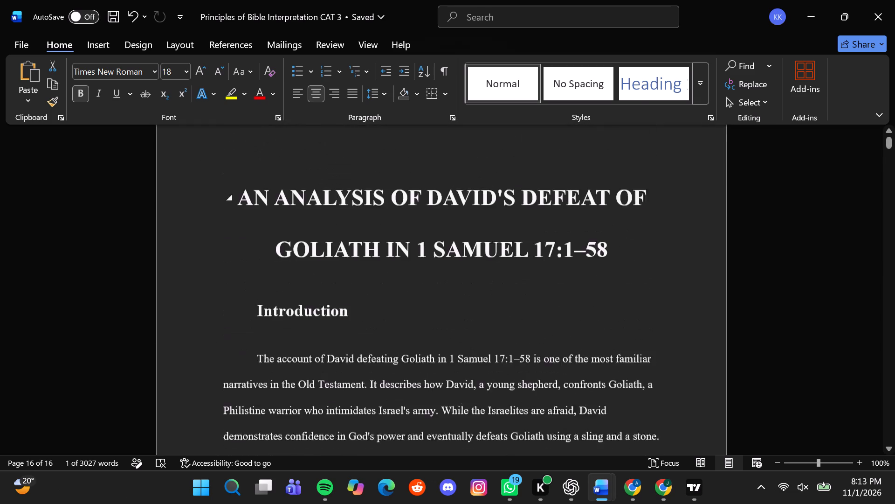
pyautogui.scroll(5, 317, 247)
pyautogui.click(229, 221)
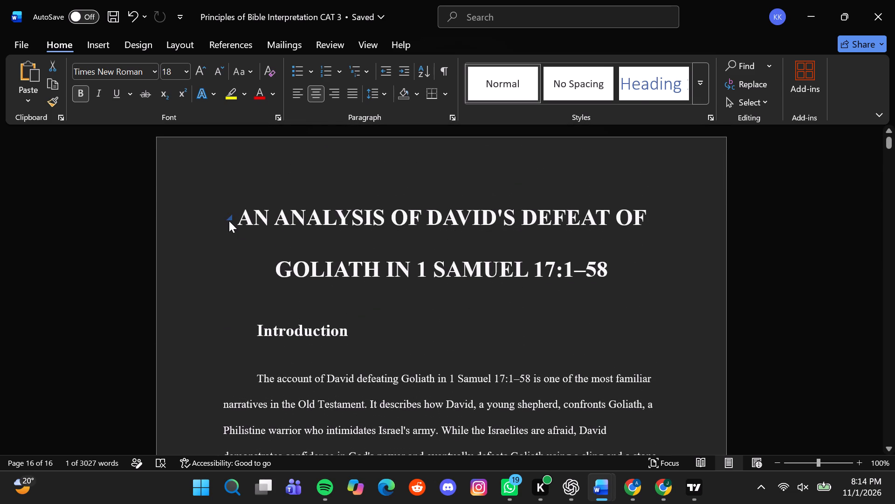
pyautogui.click(229, 221)
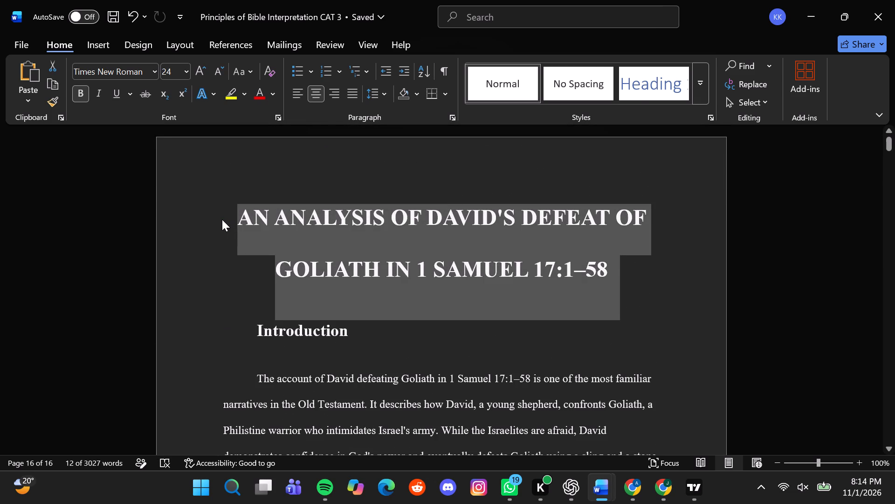
pyautogui.click(222, 219)
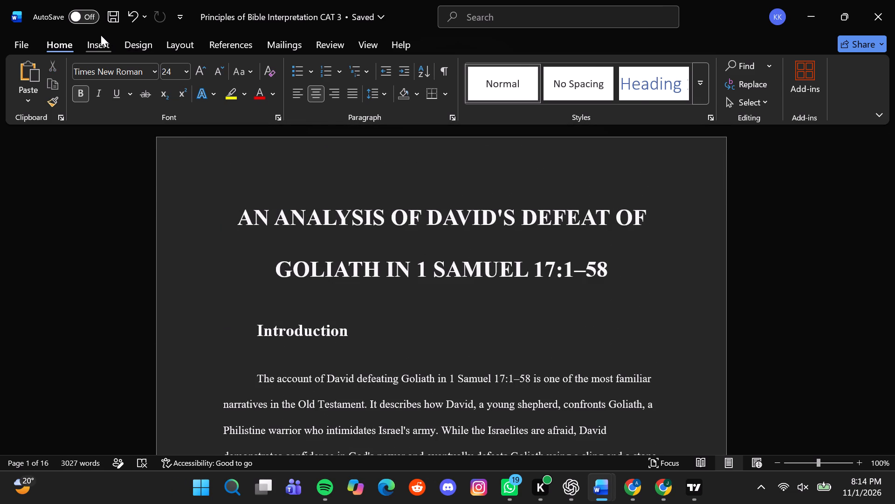
pyautogui.click(100, 35)
pyautogui.click(59, 77)
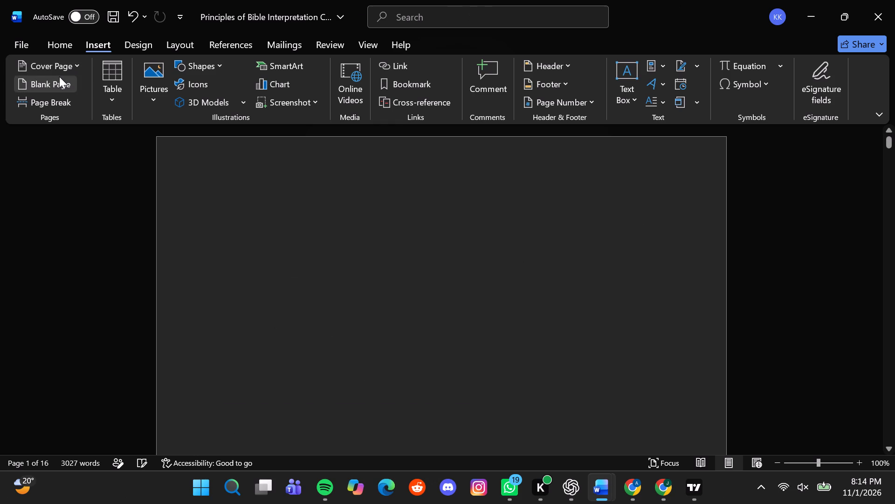
pyautogui.scroll(12, 314, 364)
# Open the Cultural Anthropology CAT 2 document from the Documents folder in File Explorer.
pyautogui.click(203, 490)
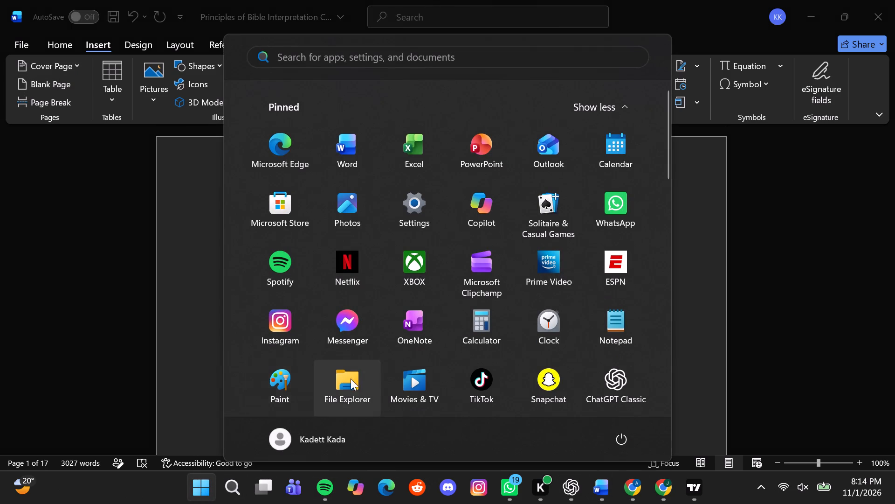
pyautogui.click(356, 375)
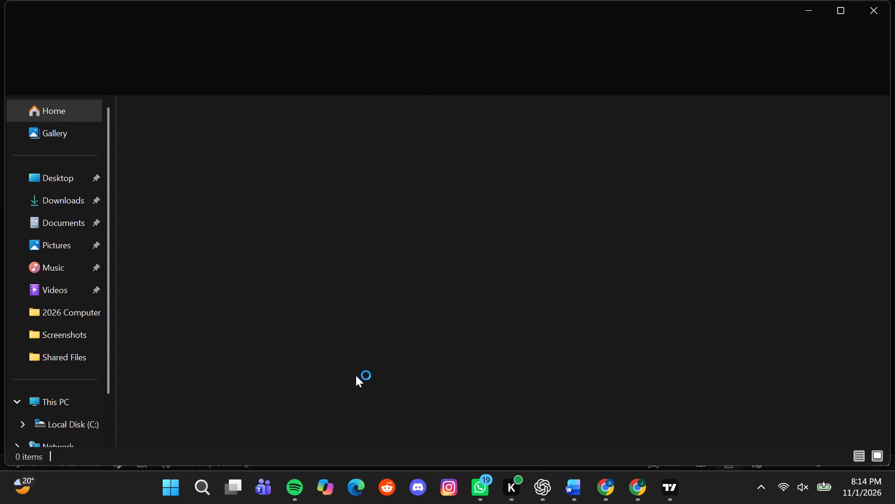
pyautogui.click(62, 226)
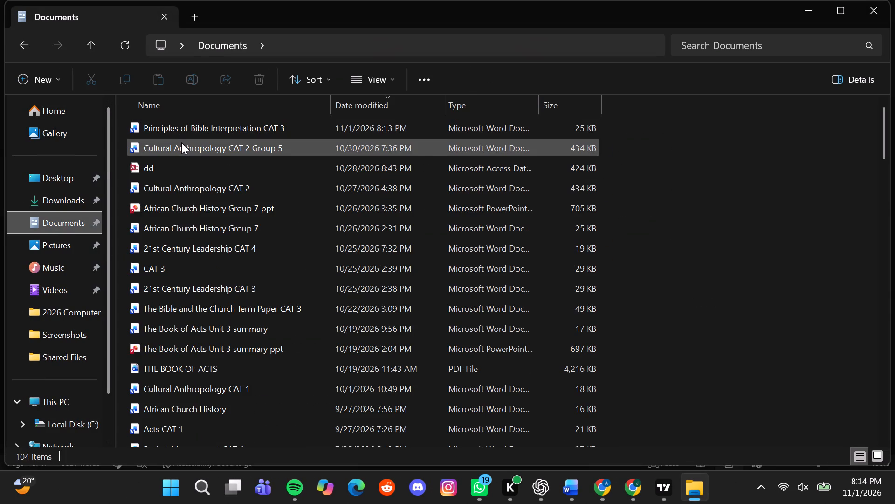
pyautogui.doubleClick(195, 189)
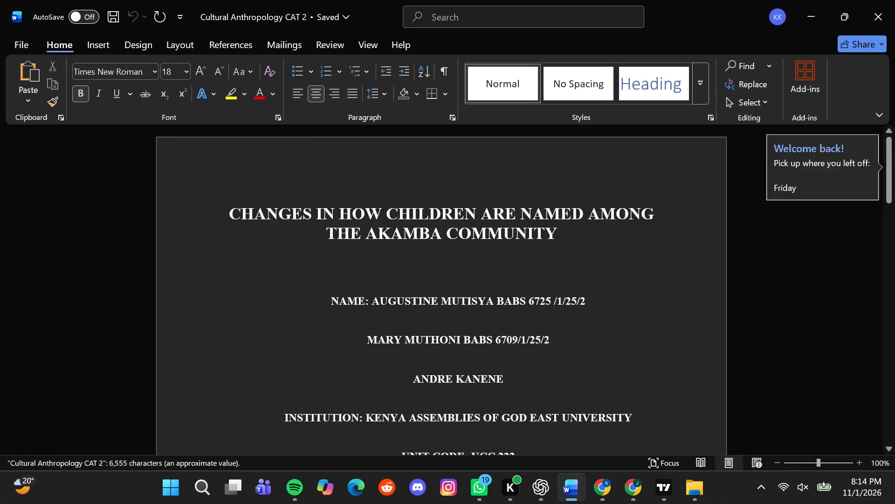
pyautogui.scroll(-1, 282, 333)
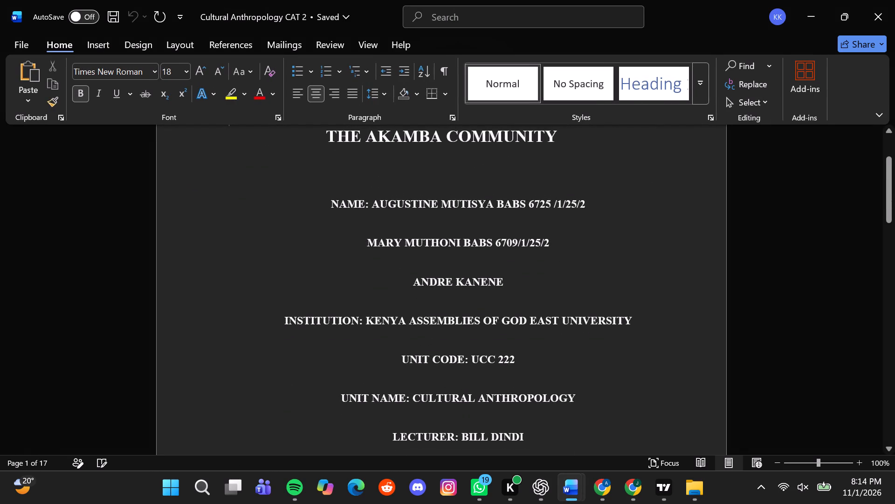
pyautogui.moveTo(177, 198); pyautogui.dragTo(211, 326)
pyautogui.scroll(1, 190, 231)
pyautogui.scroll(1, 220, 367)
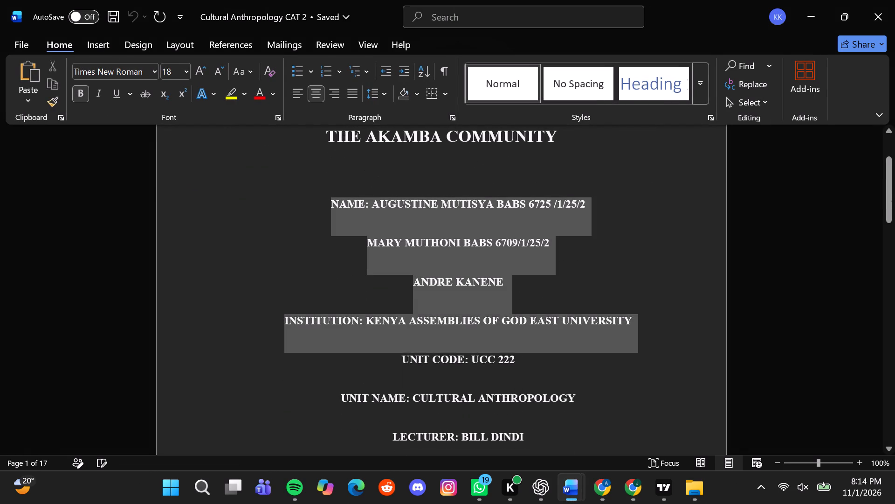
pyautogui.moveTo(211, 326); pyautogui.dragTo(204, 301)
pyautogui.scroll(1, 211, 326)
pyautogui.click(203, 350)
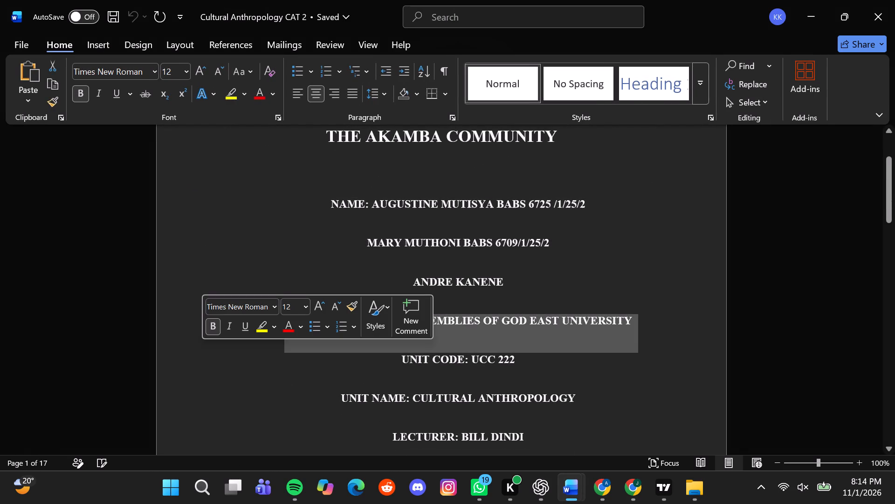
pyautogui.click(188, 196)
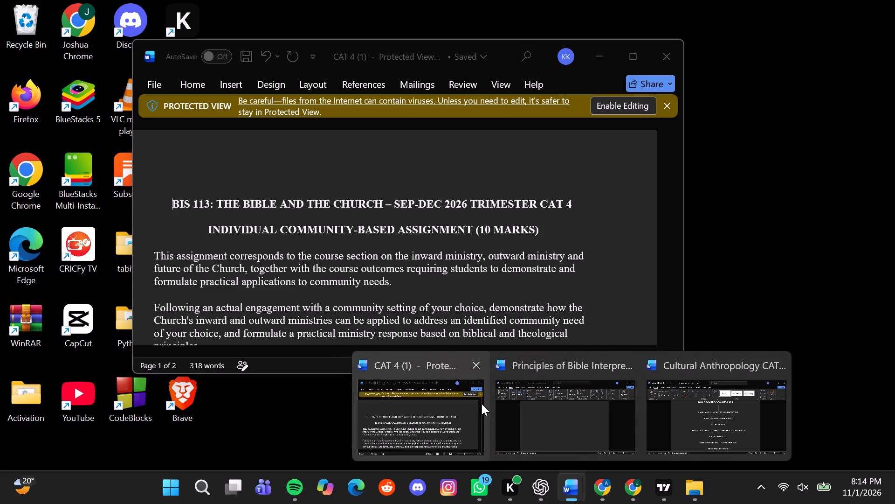
# Close the CAT 4 (1) and Cultural Anthropology CAT 2 documents.
pyautogui.click(481, 368)
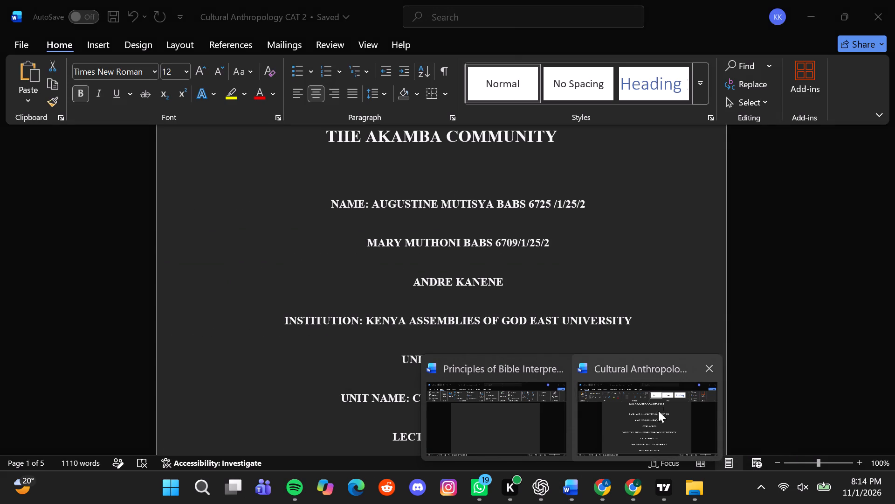
pyautogui.click(706, 368)
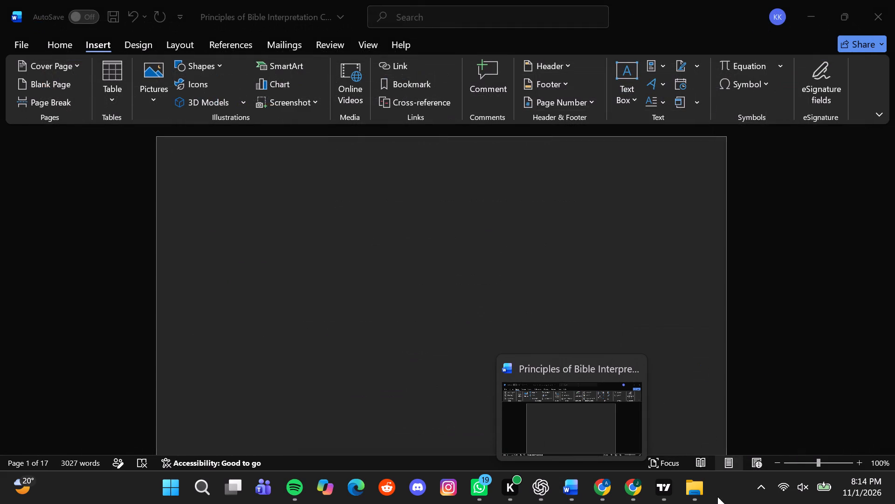
# Open the 21st Century Leadership CAT 3 document from the Documents folder in File Explorer.
pyautogui.click(701, 490)
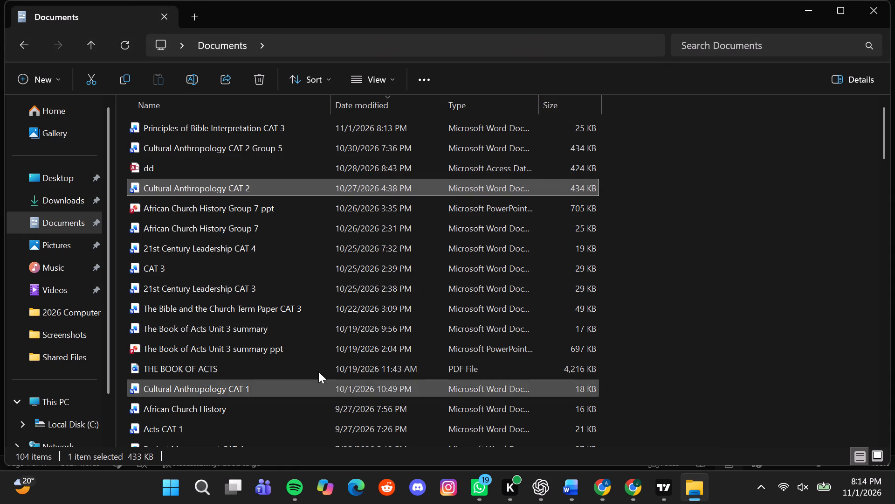
pyautogui.doubleClick(222, 294)
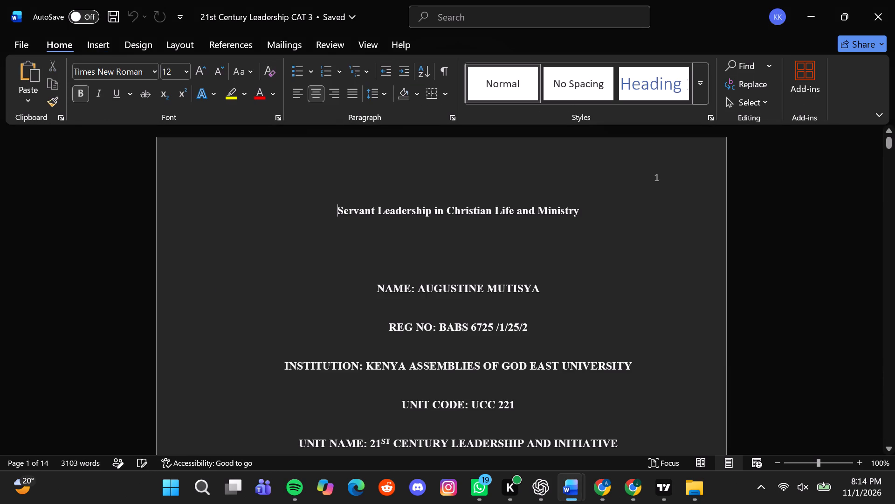
# Copy the cover page details of the 21st Century Leadership CAT 3 document, from the name line through the date line.
pyautogui.scroll(-1, 276, 318)
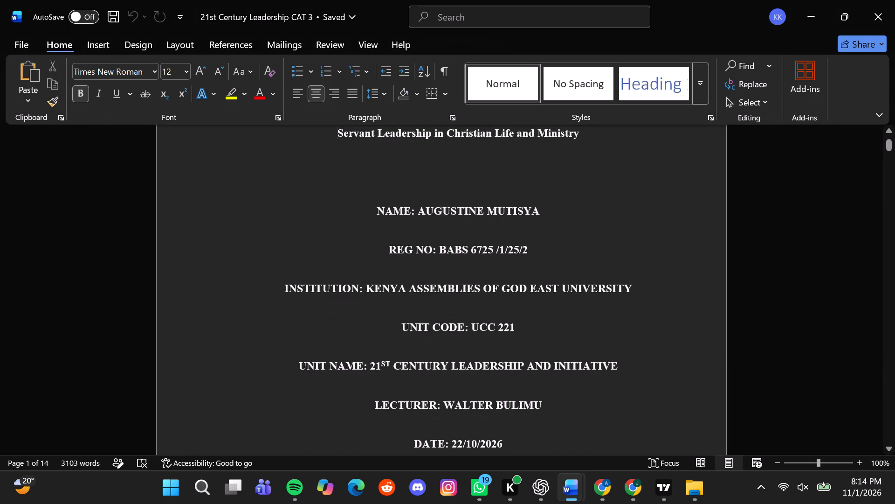
pyautogui.moveTo(193, 206); pyautogui.dragTo(231, 435)
pyautogui.scroll(1, 197, 226)
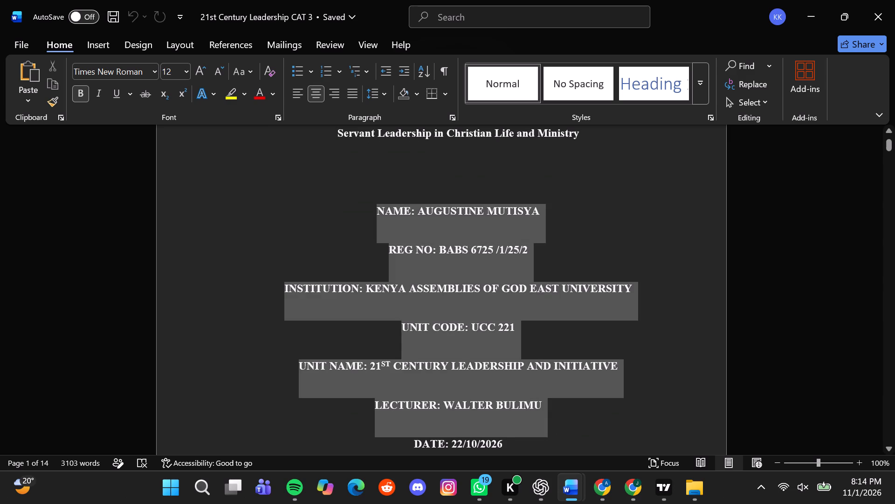
pyautogui.moveTo(231, 435); pyautogui.dragTo(232, 448)
pyautogui.scroll(1, 231, 435)
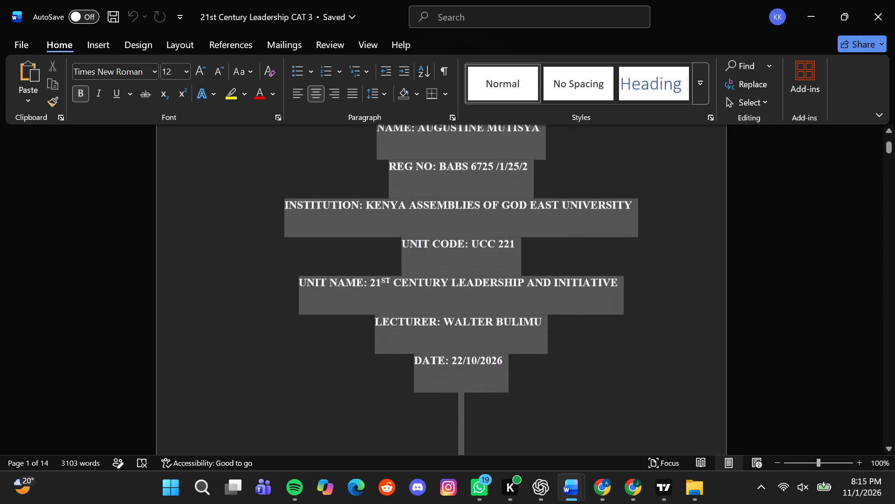
pyautogui.moveTo(232, 448); pyautogui.dragTo(253, 373)
pyautogui.scroll(1, 232, 448)
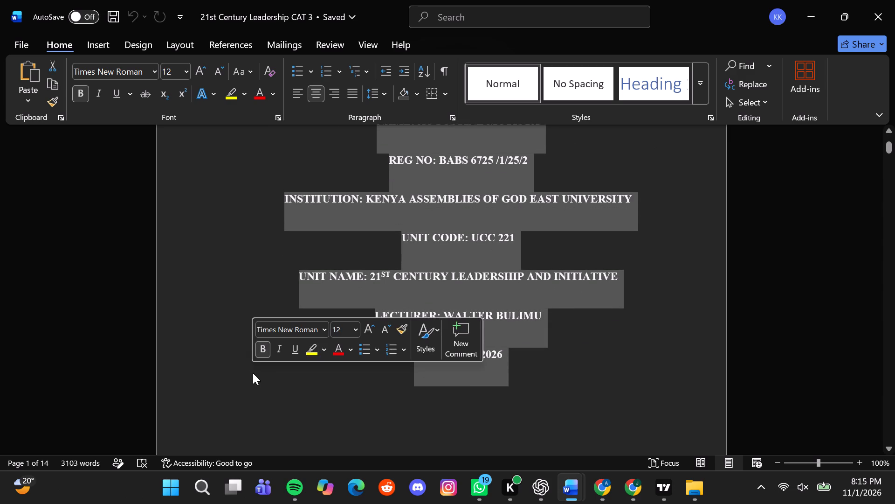
pyautogui.rightClick(437, 182)
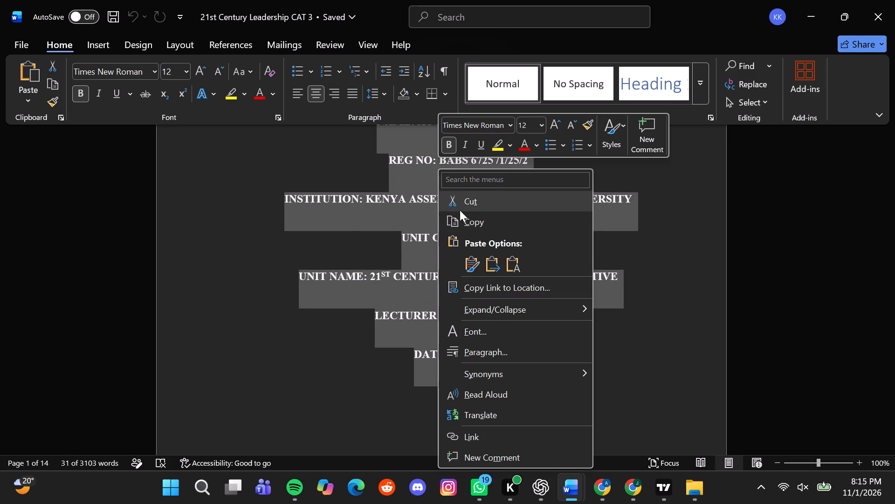
pyautogui.click(468, 220)
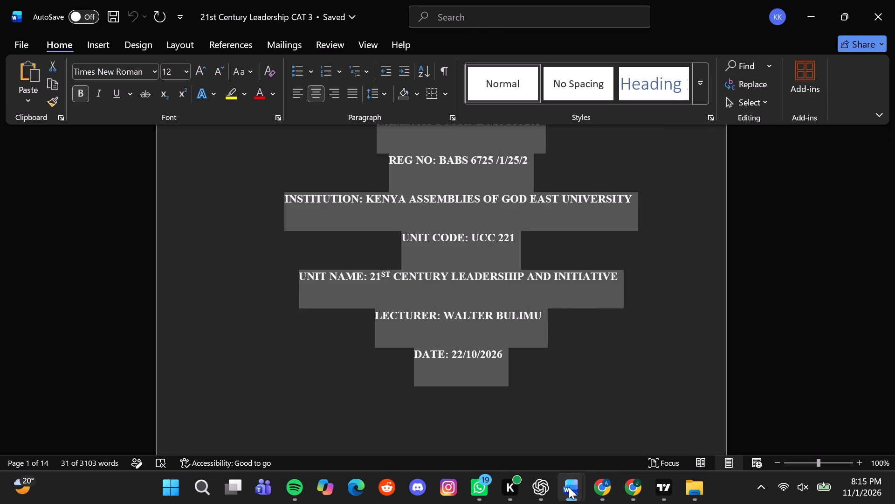
# Paste the copied cover details onto the blank first page of Principles of Bible Interpretation CAT 3, keeping the source formatting.
pyautogui.click(518, 405)
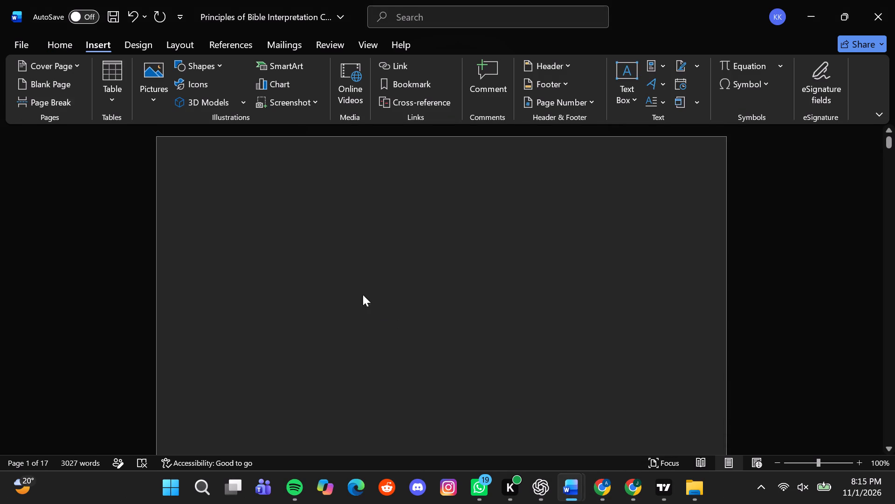
pyautogui.click(332, 241)
pyautogui.rightClick(332, 241)
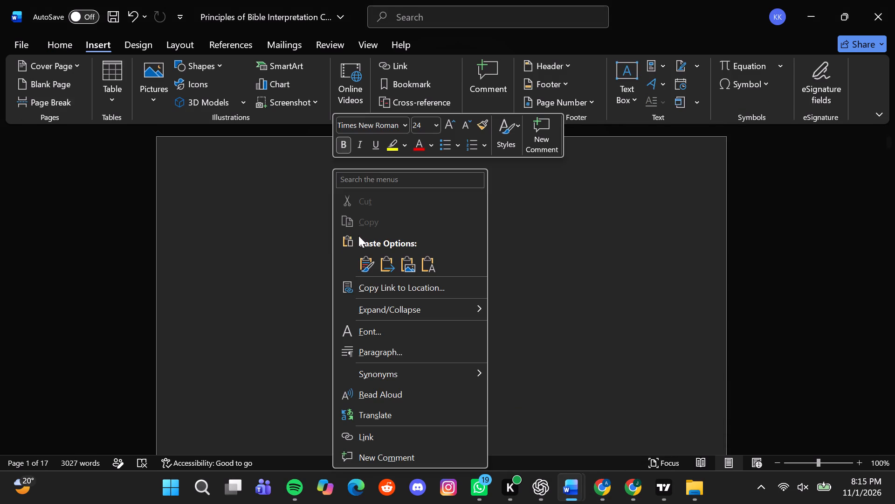
pyautogui.click(363, 259)
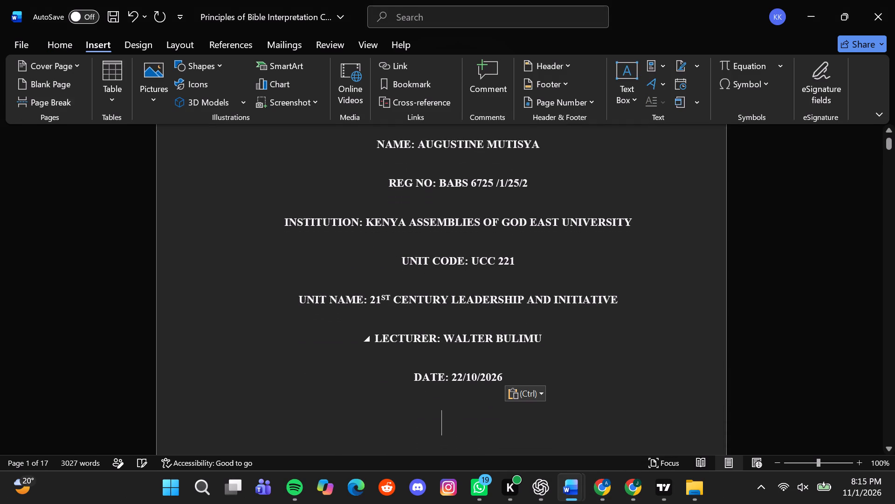
# Replace the unit name on the cover page with PRINCIPLES OF BIBLE INTERPRETATION.
pyautogui.click(618, 299)
pyautogui.press('BackSpace')
pyautogui.press('BackSpace')
pyautogui.press('BackSpace')
pyautogui.press('BackSpace')
pyautogui.press('BackSpace')
pyautogui.press('BackSpace')
pyautogui.press('BackSpace')
pyautogui.press('BackSpace')
pyautogui.press('BackSpace')
pyautogui.press('BackSpace')
pyautogui.press('BackSpace')
pyautogui.press('BackSpace')
pyautogui.press('BackSpace')
pyautogui.press('BackSpace')
pyautogui.press('BackSpace')
pyautogui.press('BackSpace')
pyautogui.press('BackSpace')
pyautogui.press('BackSpace')
pyautogui.press('BackSpace')
pyautogui.press('BackSpace')
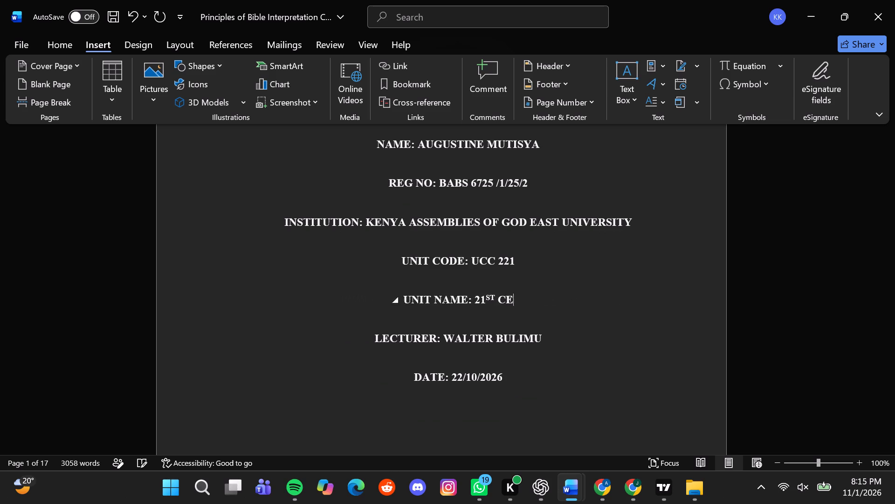
pyautogui.press('BackSpace')
pyautogui.press('BackSpace')
pyautogui.press('BackSpace')
pyautogui.press('BackSpace')
pyautogui.press('BackSpace')
pyautogui.press('BackSpace')
pyautogui.press('BackSpace')
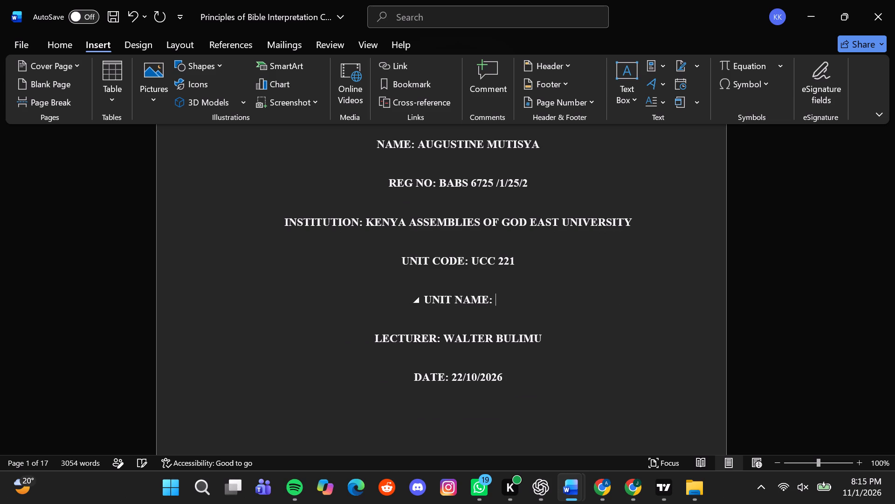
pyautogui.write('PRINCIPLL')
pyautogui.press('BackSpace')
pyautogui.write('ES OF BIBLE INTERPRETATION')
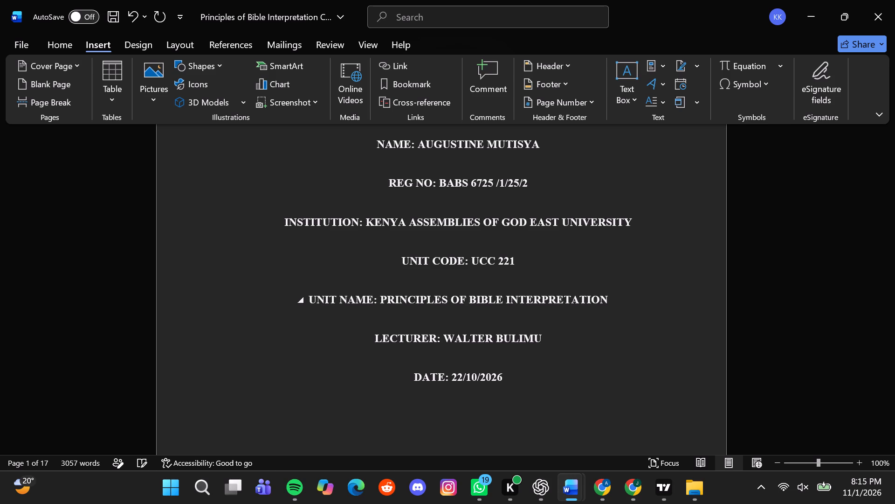
# Replace the lecturer's name on the cover page with the name of the Principles of Bible Interpretation lecturer.
pyautogui.click(548, 341)
pyautogui.press('BackSpace')
pyautogui.press('BackSpace')
pyautogui.press('BackSpace')
pyautogui.press('BackSpace')
pyautogui.press('BackSpace')
pyautogui.press('BackSpace')
pyautogui.press('BackSpace')
pyautogui.press('BackSpace')
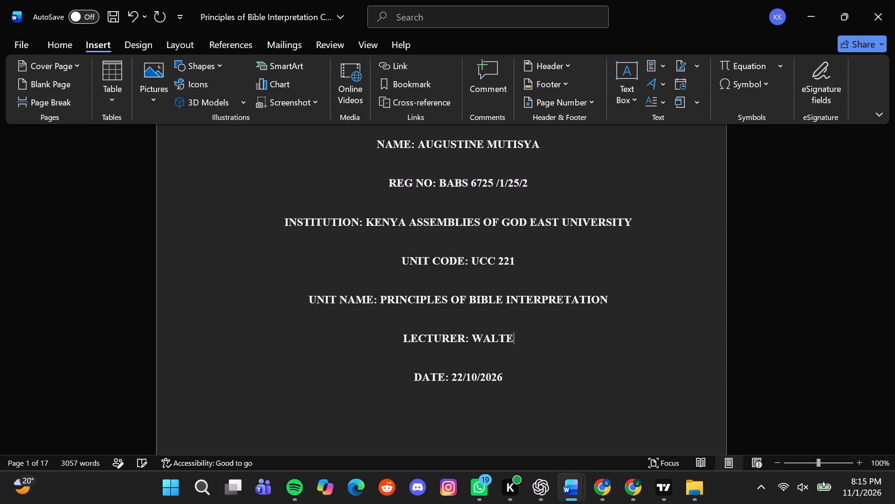
pyautogui.press('BackSpace')
pyautogui.press('BackSpace')
pyautogui.press('BackSpace')
pyautogui.press('BackSpace')
pyautogui.press('BackSpace')
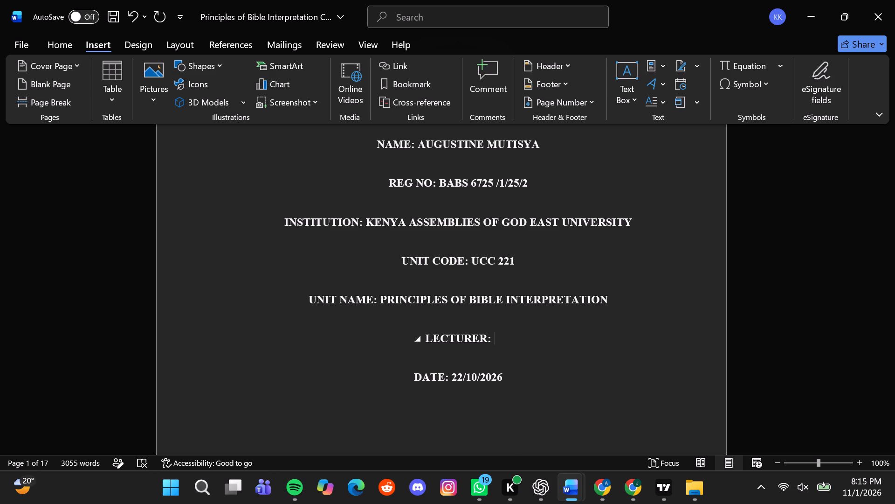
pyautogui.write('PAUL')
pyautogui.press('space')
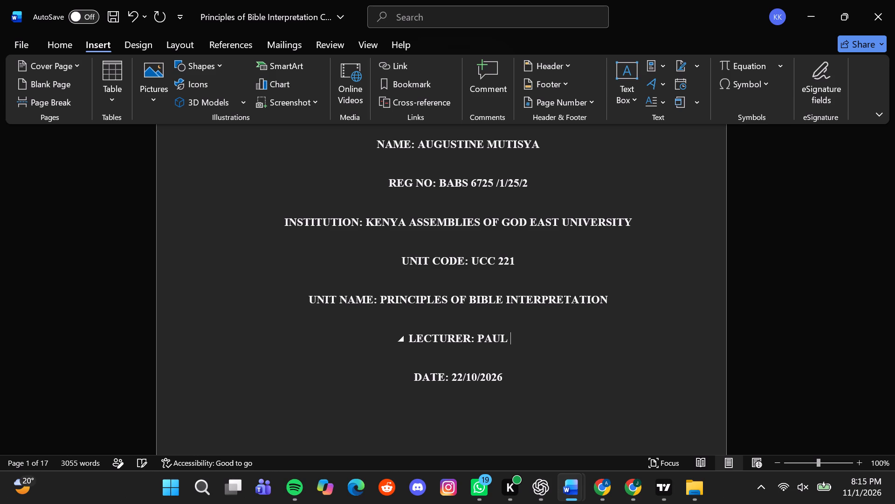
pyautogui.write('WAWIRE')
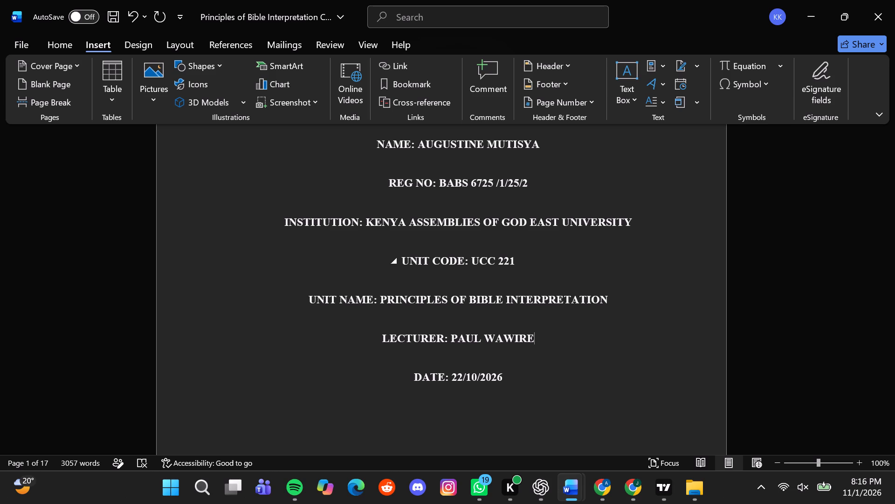
# Change the unit code on the cover page to PCC 2113.
pyautogui.click(510, 262)
pyautogui.press('Right')
pyautogui.press('BackSpace')
pyautogui.press('BackSpace')
pyautogui.press('BackSpace')
pyautogui.press('BackSpace')
pyautogui.press('BackSpace')
pyautogui.press('BackSpace')
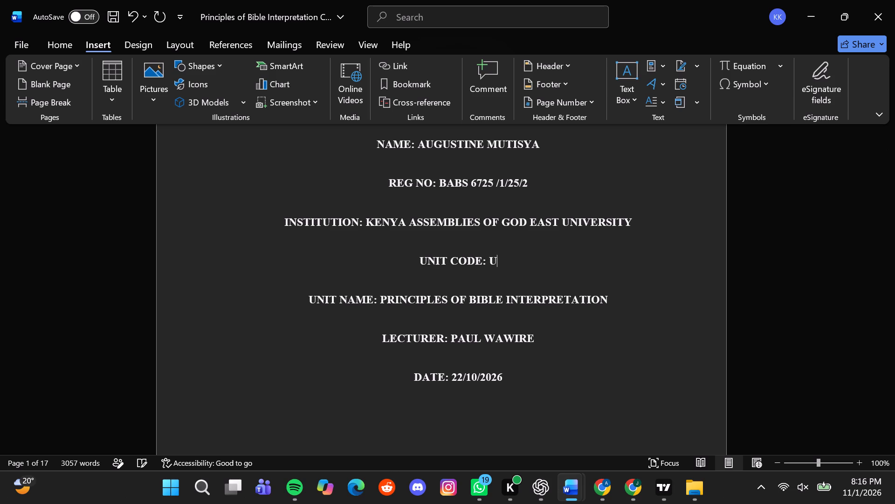
pyautogui.press('BackSpace')
pyautogui.press('BackSpace')
pyautogui.press('BackSpace')
pyautogui.press('BackSpace')
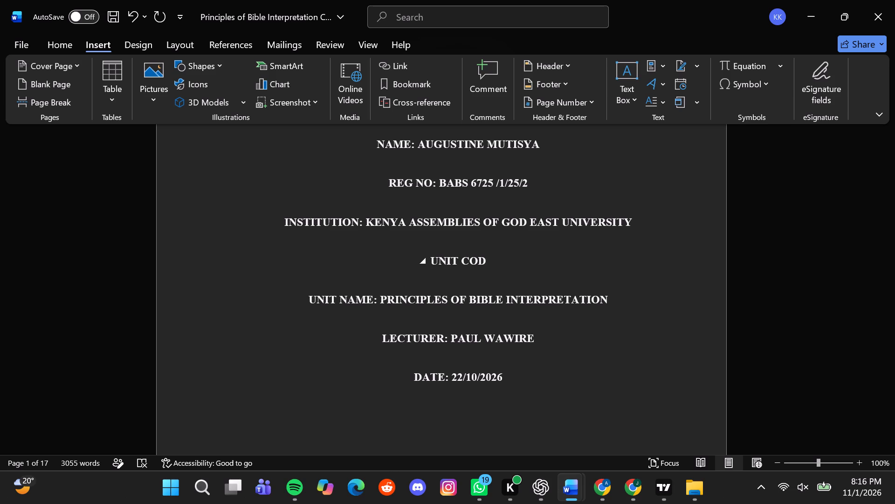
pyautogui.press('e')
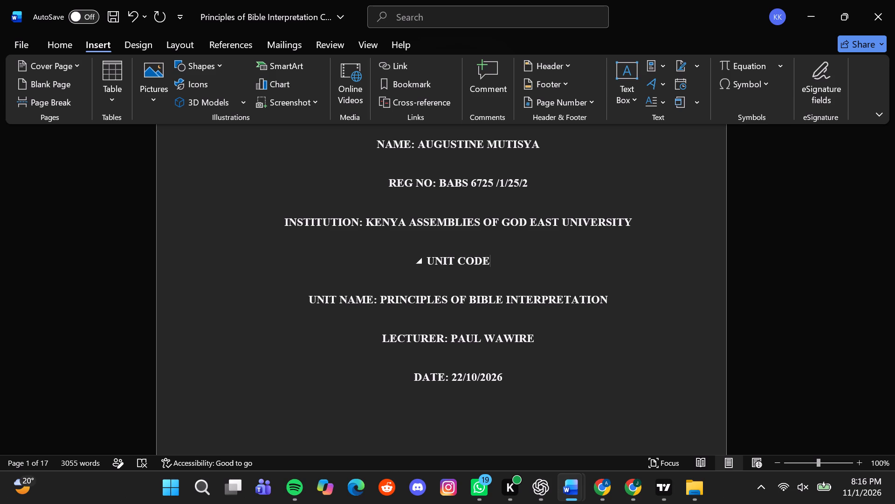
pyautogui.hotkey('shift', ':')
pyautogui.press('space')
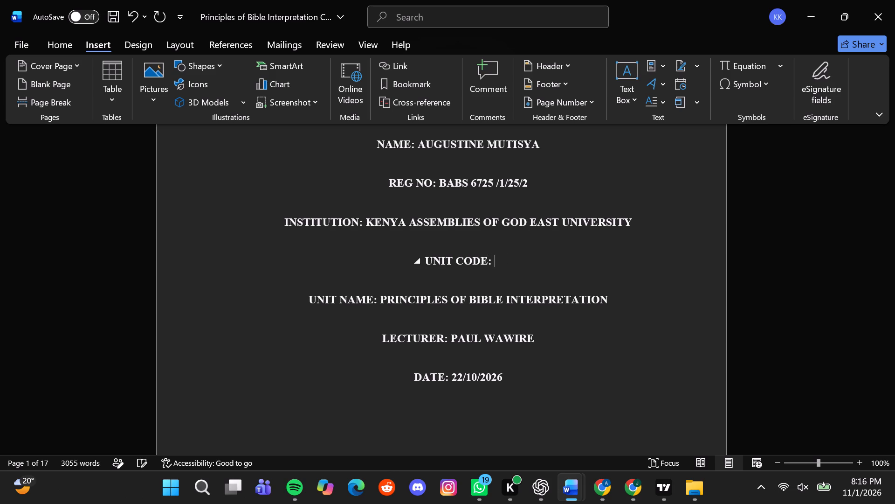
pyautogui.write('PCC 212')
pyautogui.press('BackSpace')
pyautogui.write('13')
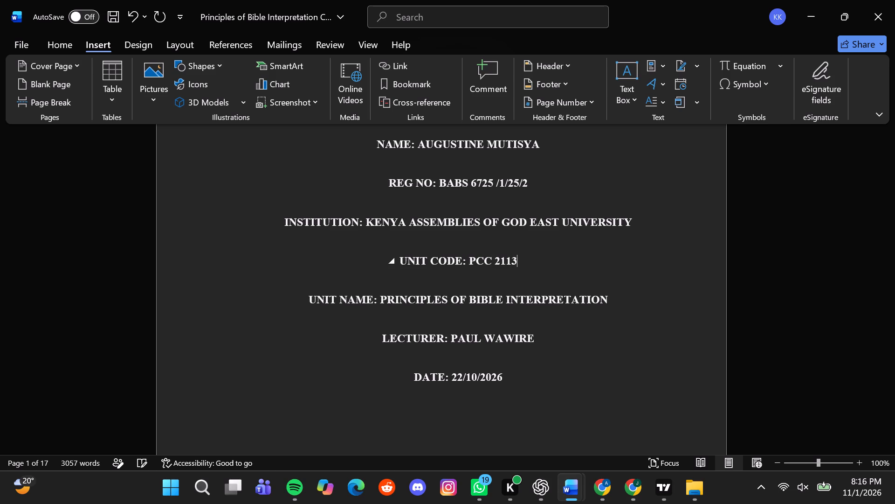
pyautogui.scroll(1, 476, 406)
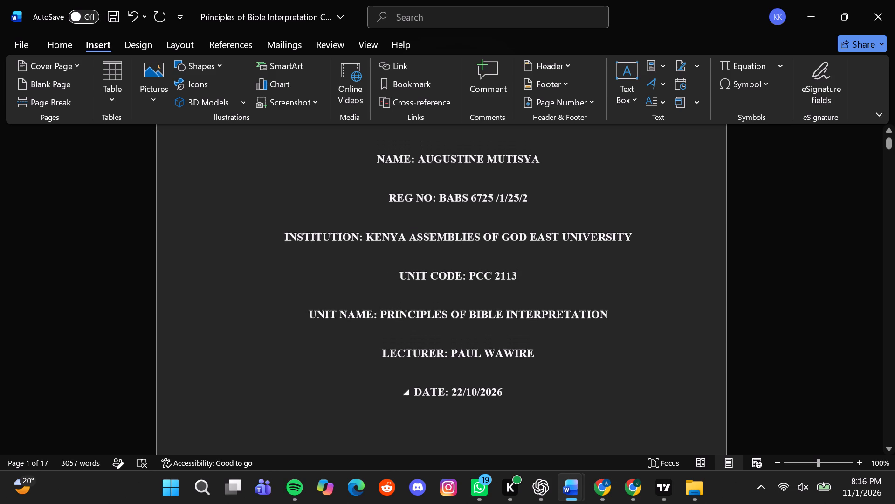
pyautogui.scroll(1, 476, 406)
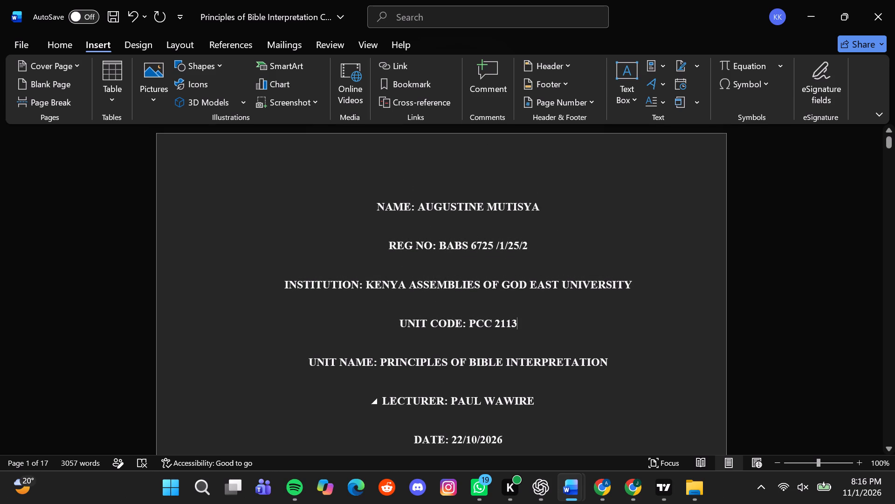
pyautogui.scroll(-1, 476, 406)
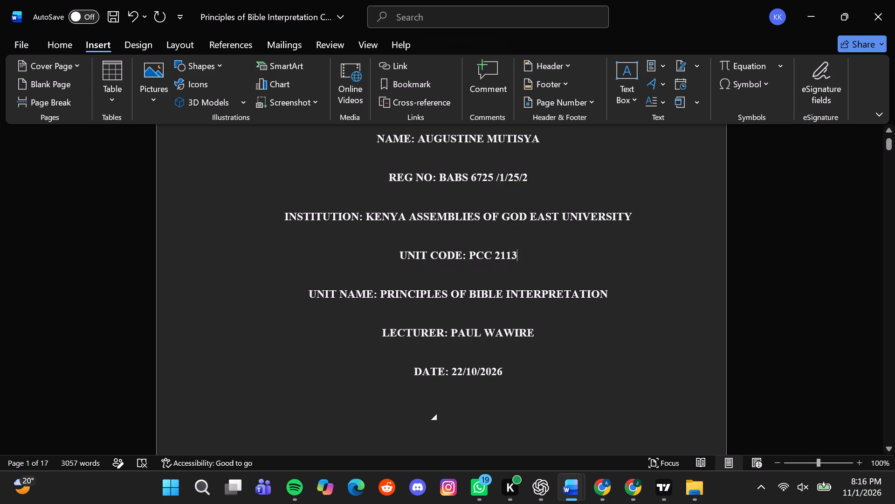
# Change the date on the cover page to 29/10/2026.
pyautogui.click(459, 370)
pyautogui.press('Right')
pyautogui.press('BackSpace')
pyautogui.press('BackSpace')
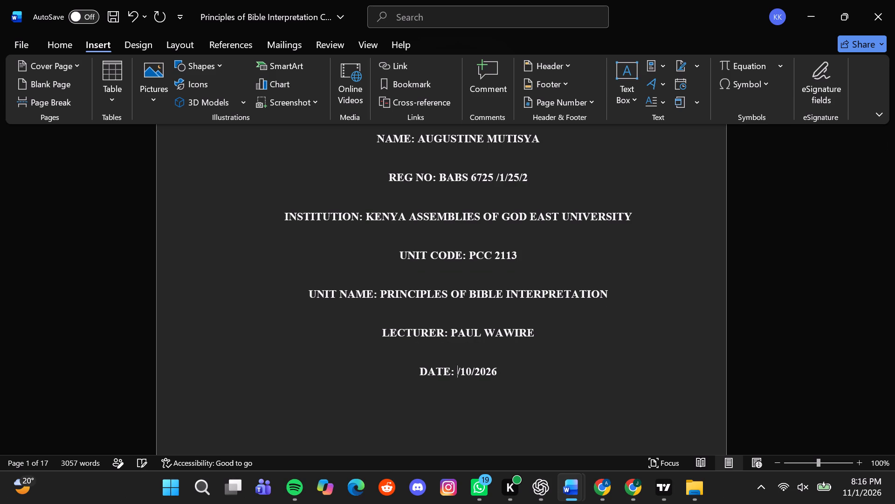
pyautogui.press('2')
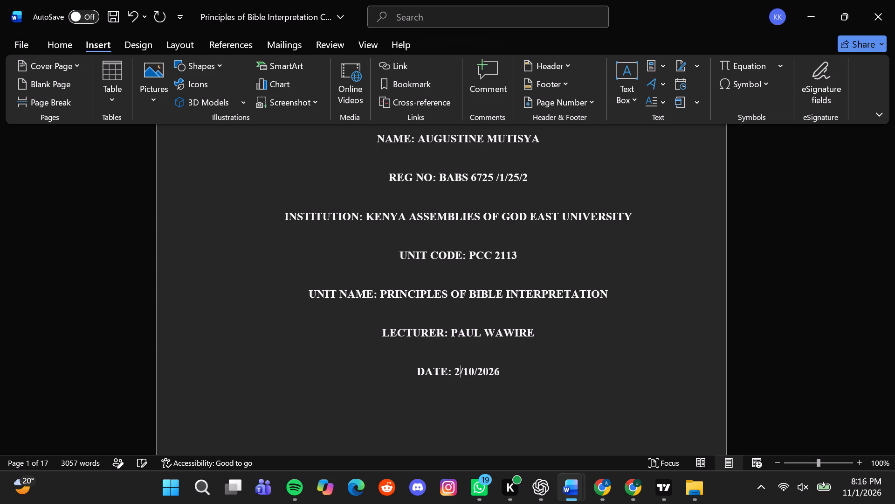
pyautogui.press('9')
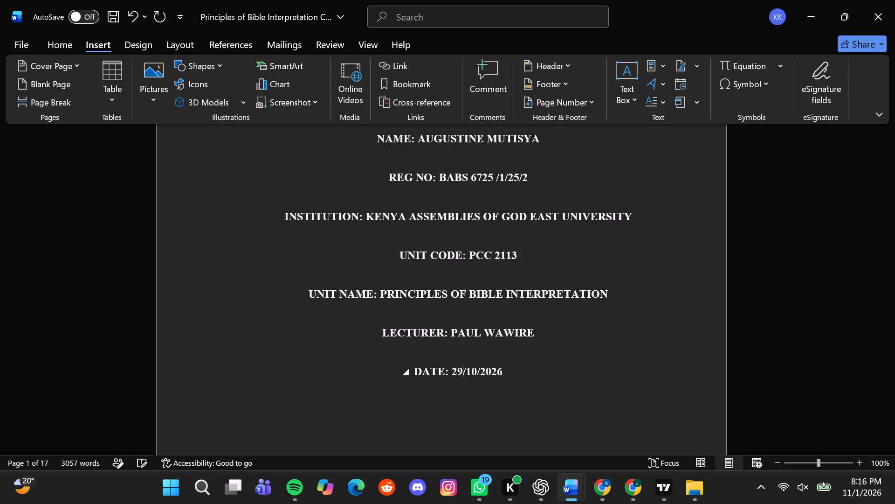
# Save the document with the updated cover page.
pyautogui.scroll(-1, 468, 390)
pyautogui.scroll(1, 468, 390)
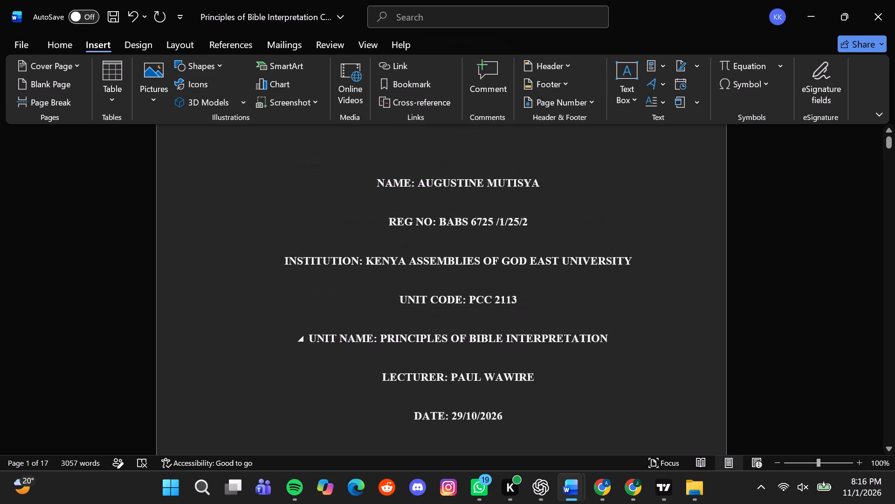
pyautogui.tripleClick(109, 11)
pyautogui.click(109, 11)
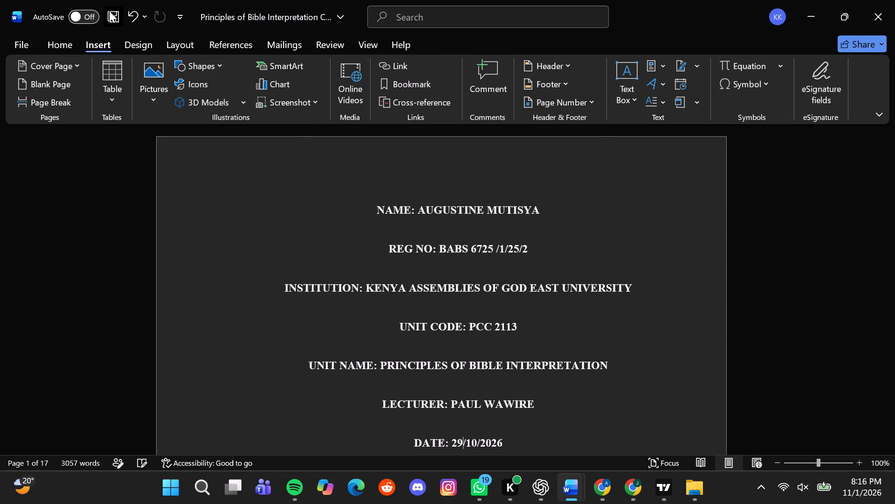
# Look through the whole document from the cover page to the References page.
pyautogui.scroll(-2, 263, 278)
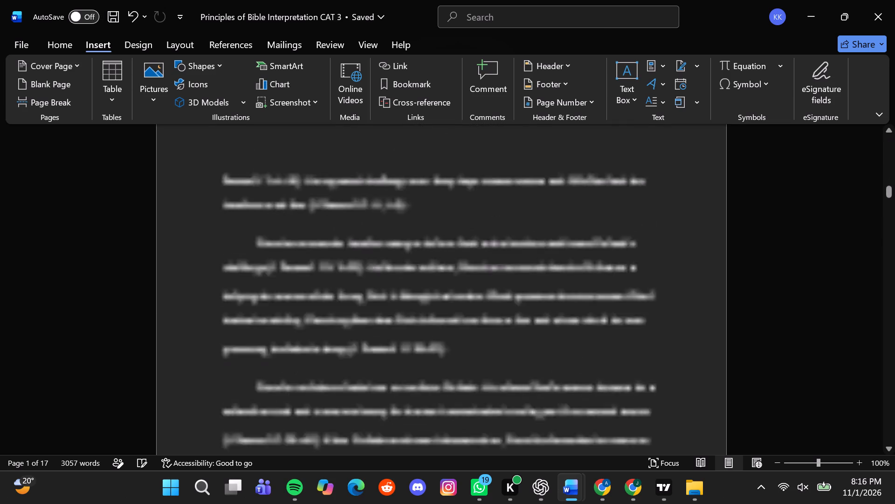
pyautogui.scroll(-4, 263, 278)
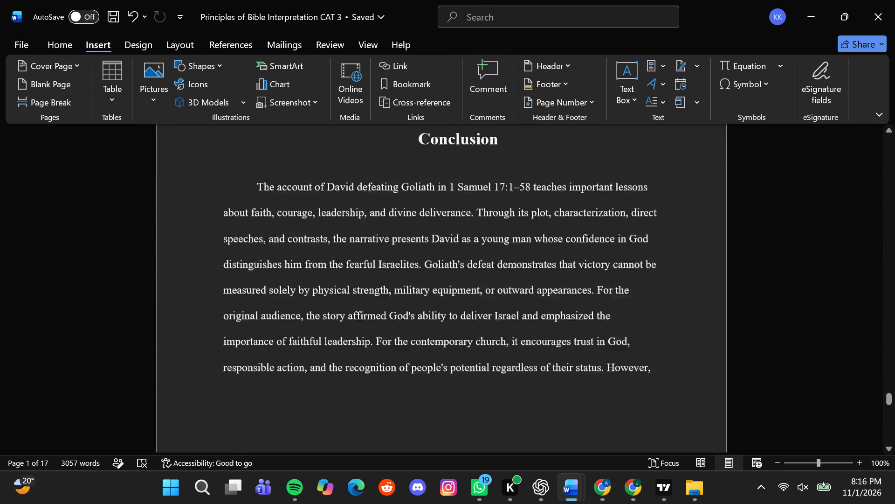
pyautogui.scroll(-4, 263, 278)
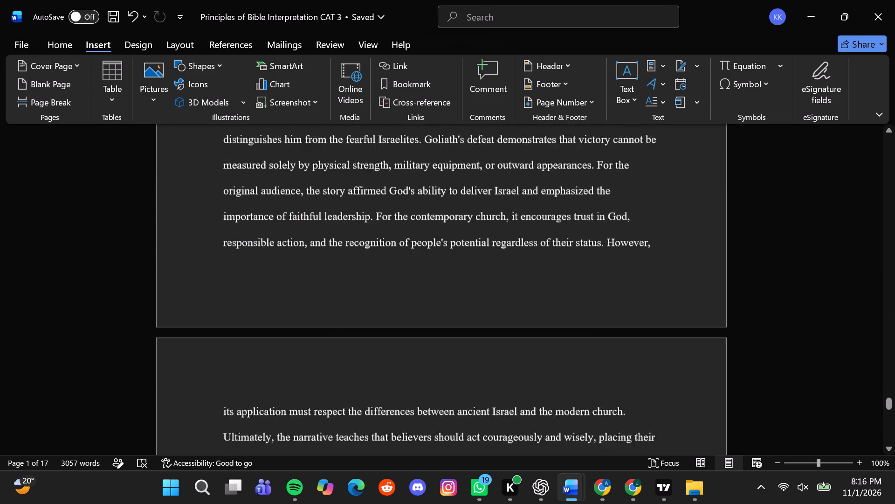
pyautogui.scroll(-4, 263, 278)
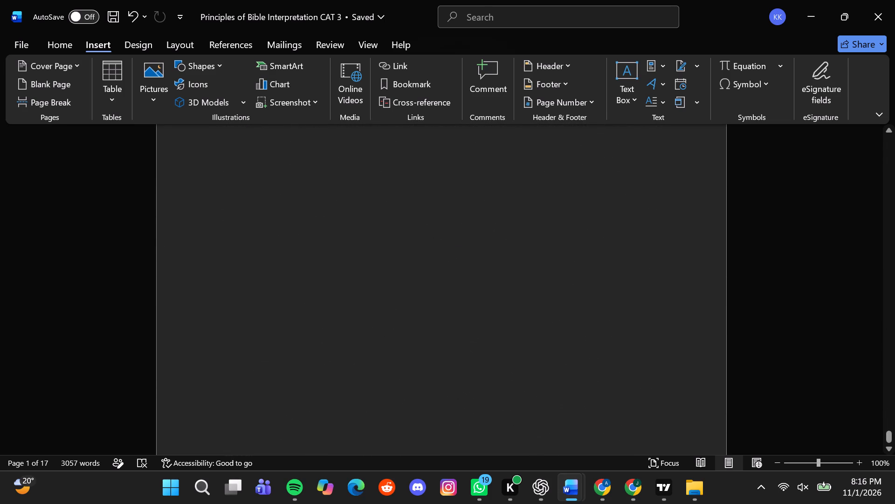
pyautogui.scroll(-3, 263, 278)
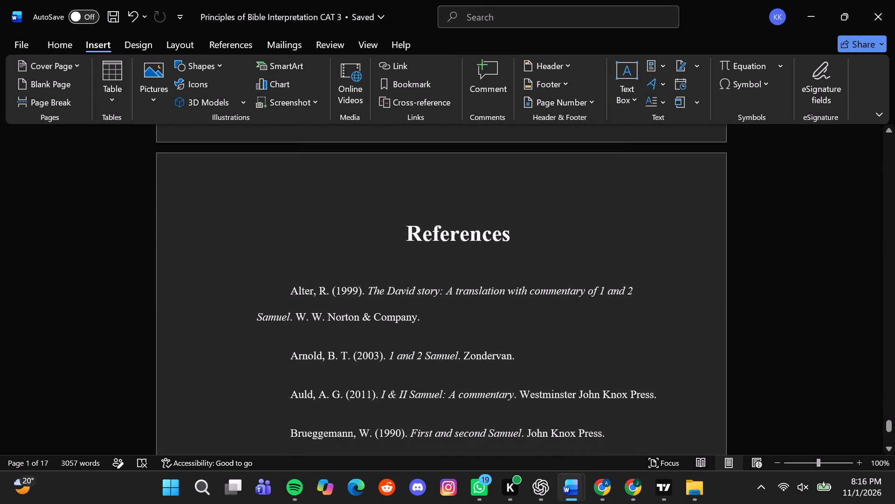
pyautogui.scroll(20, 265, 356)
pyautogui.scroll(4, 265, 356)
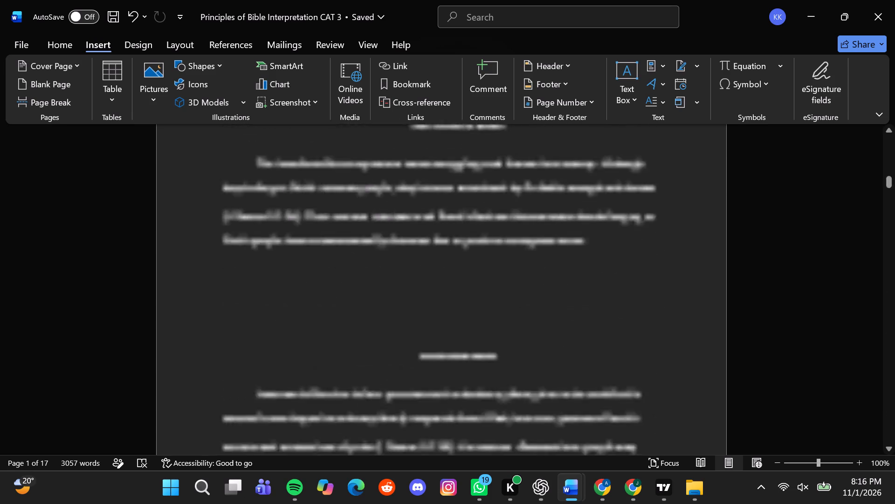
pyautogui.scroll(1, 265, 356)
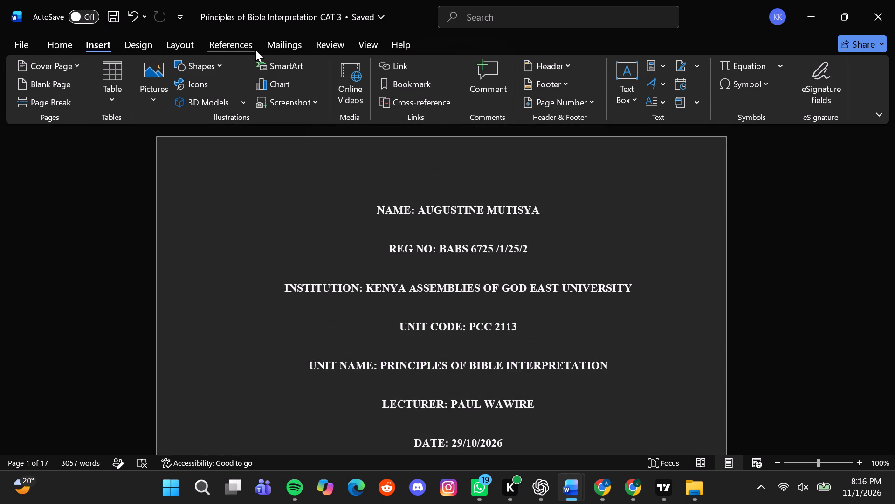
# Insert page numbers at the top of the pages in the Plain Number 3 style and leave the header.
pyautogui.click(580, 101)
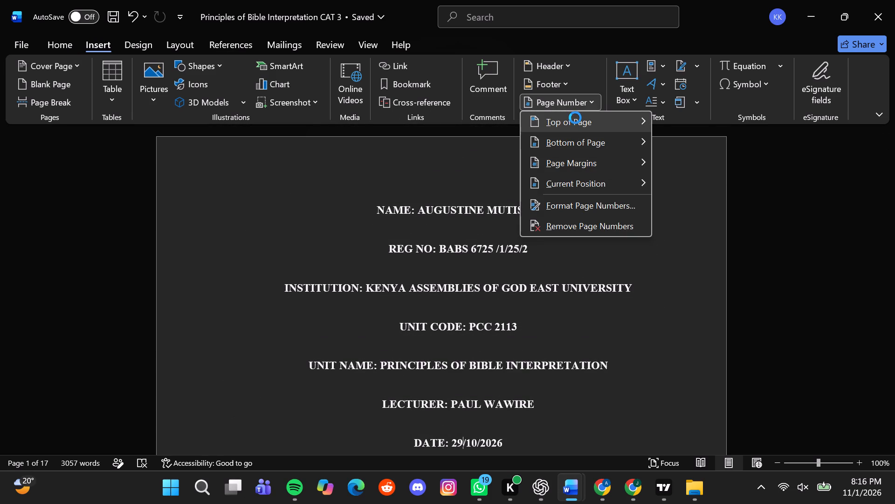
pyautogui.click(575, 121)
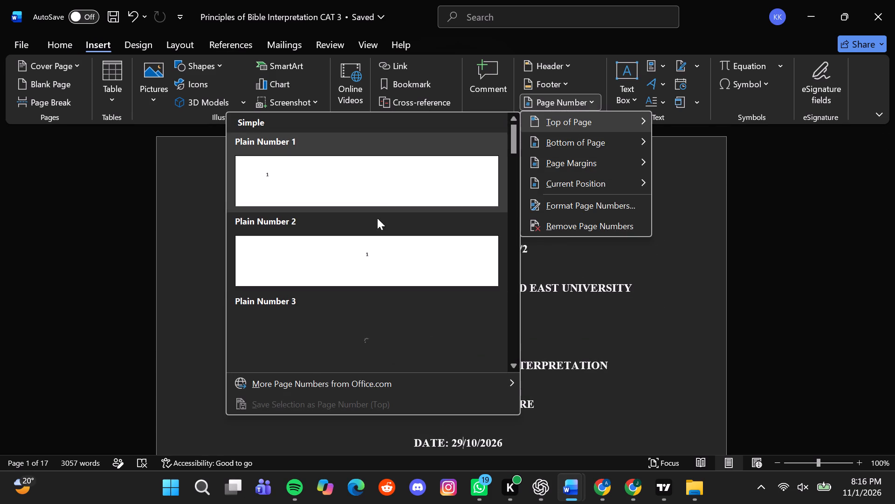
pyautogui.click(361, 321)
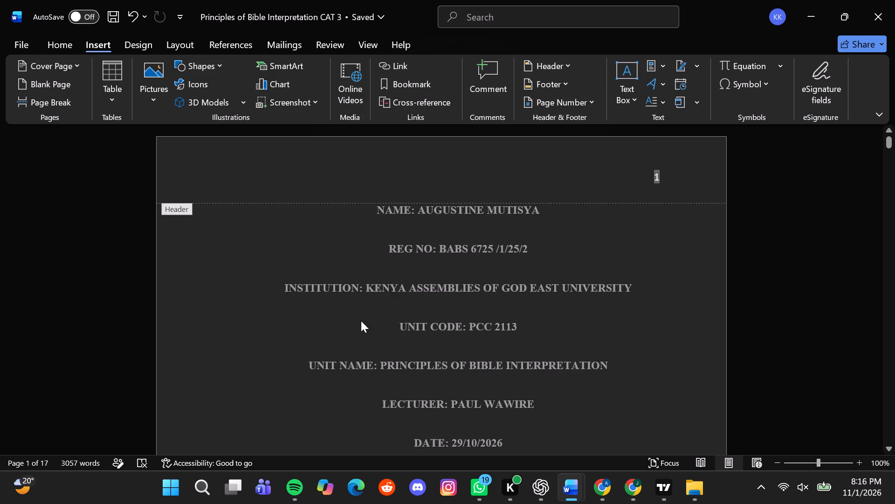
pyautogui.click(778, 73)
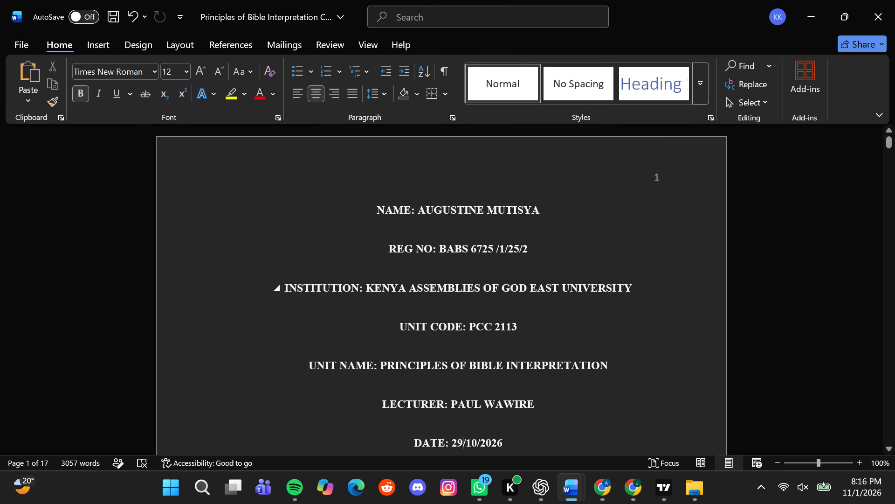
# Set the font size of the essay title on page 2 to 22.
pyautogui.scroll(-2, 520, 309)
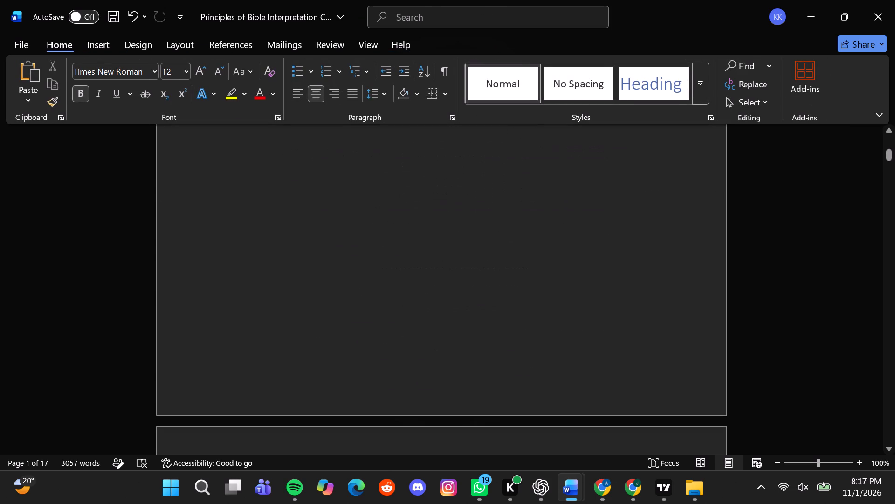
pyautogui.scroll(-2, 520, 309)
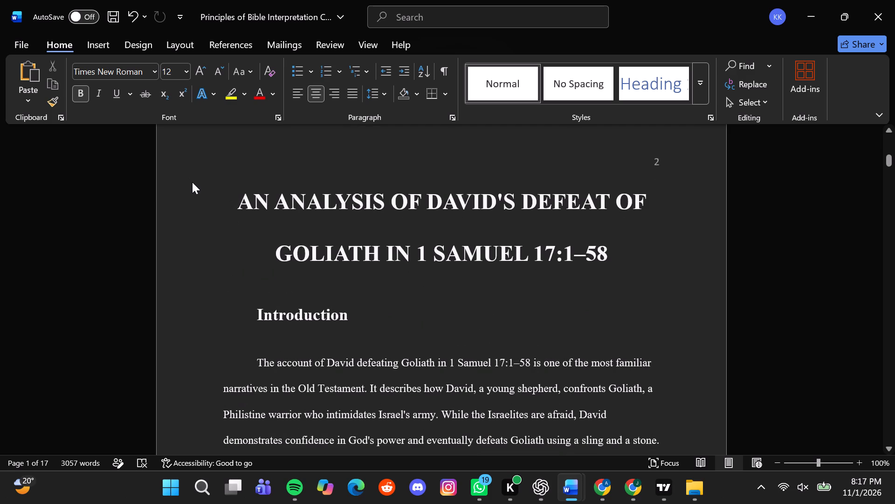
pyautogui.moveTo(190, 194); pyautogui.dragTo(252, 256)
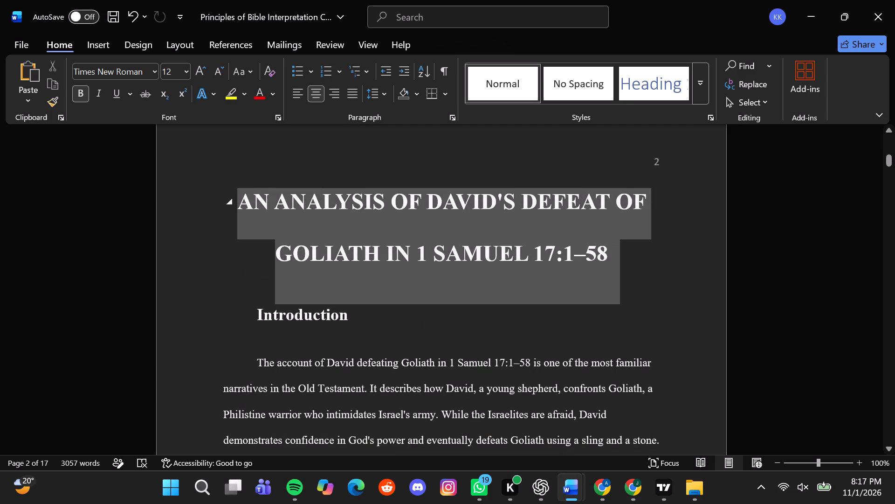
pyautogui.moveTo(252, 256); pyautogui.dragTo(252, 256)
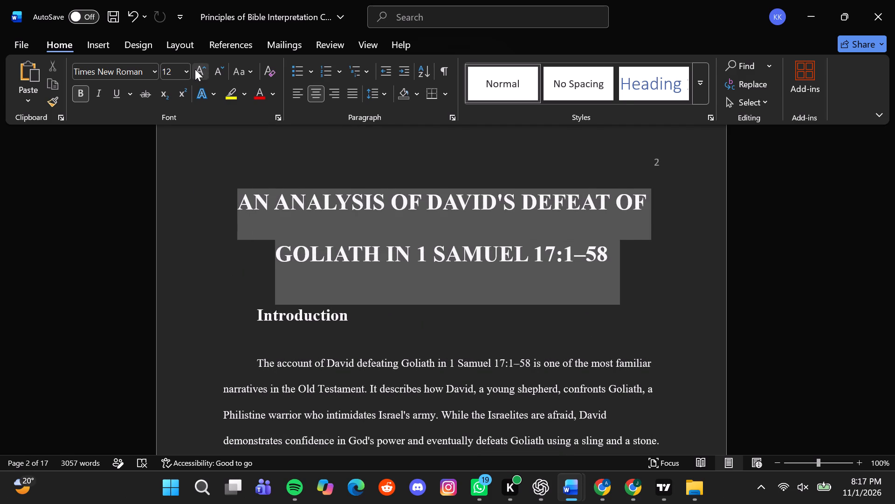
pyautogui.click(189, 70)
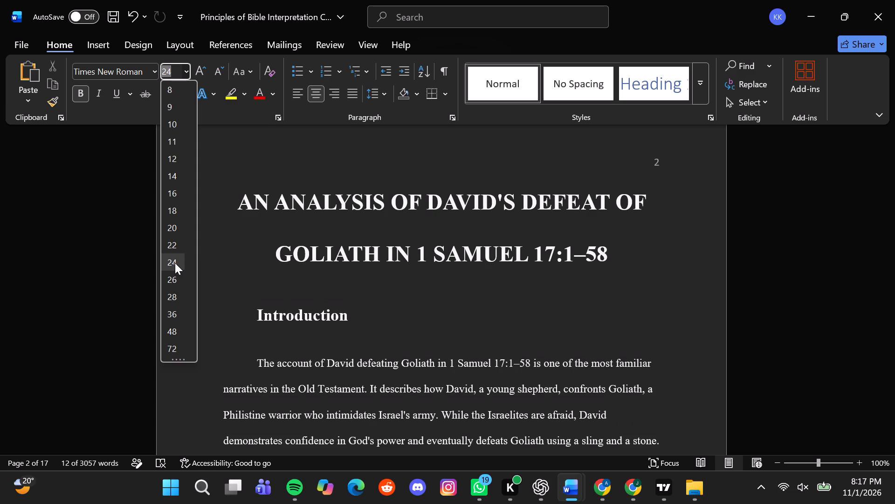
pyautogui.click(173, 250)
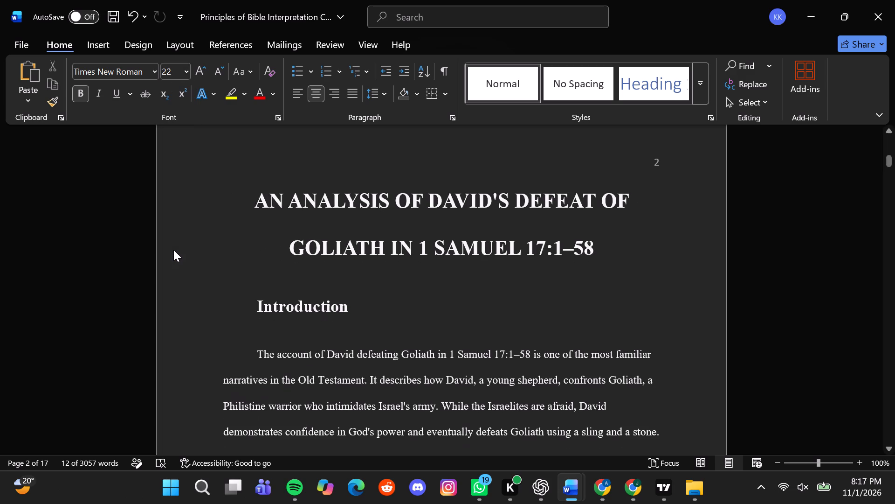
# Copy the two-line essay title on page 2.
pyautogui.rightClick(316, 231)
pyautogui.click(347, 221)
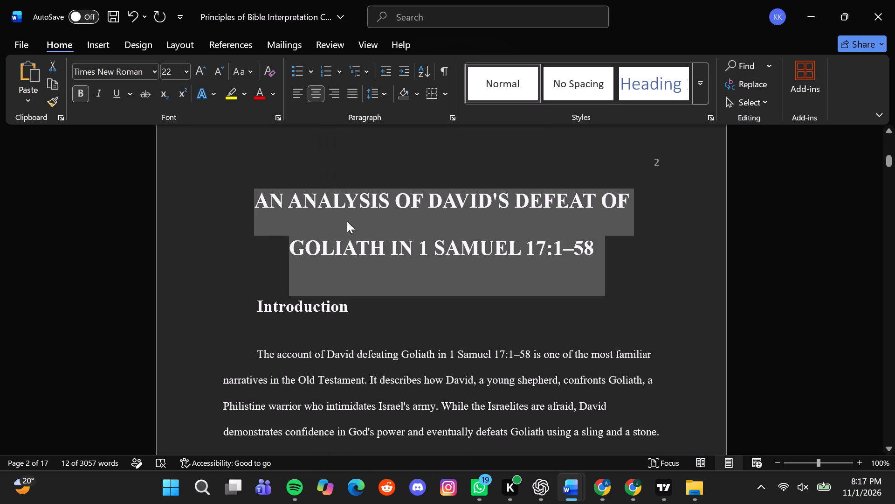
# Center the Introduction heading below the essay title.
pyautogui.rightClick(204, 302)
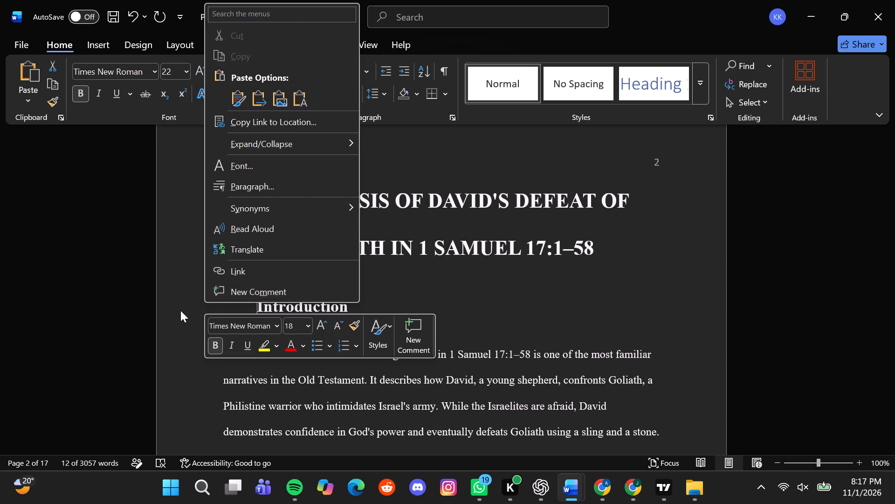
pyautogui.click(180, 310)
pyautogui.rightClick(180, 310)
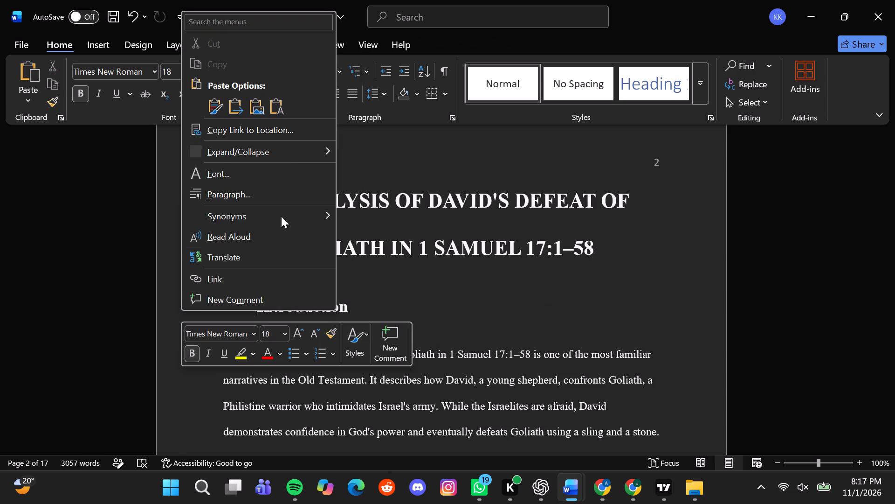
pyautogui.click(158, 292)
pyautogui.click(176, 301)
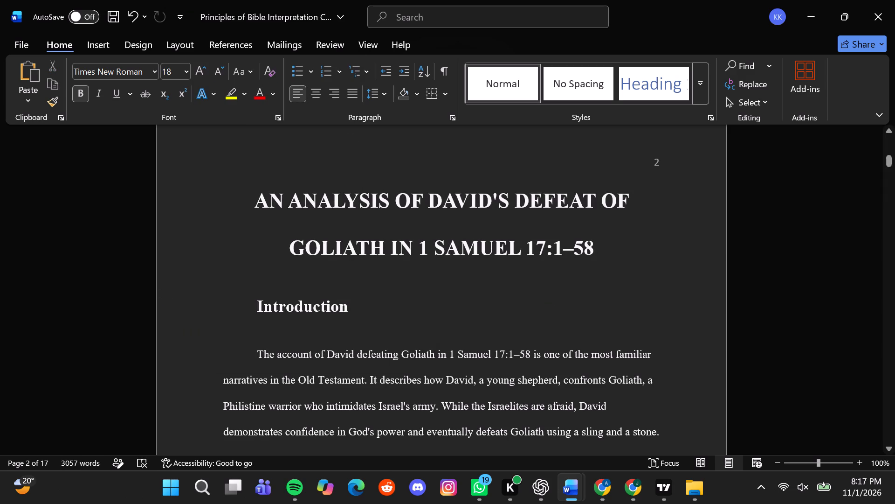
pyautogui.click(315, 96)
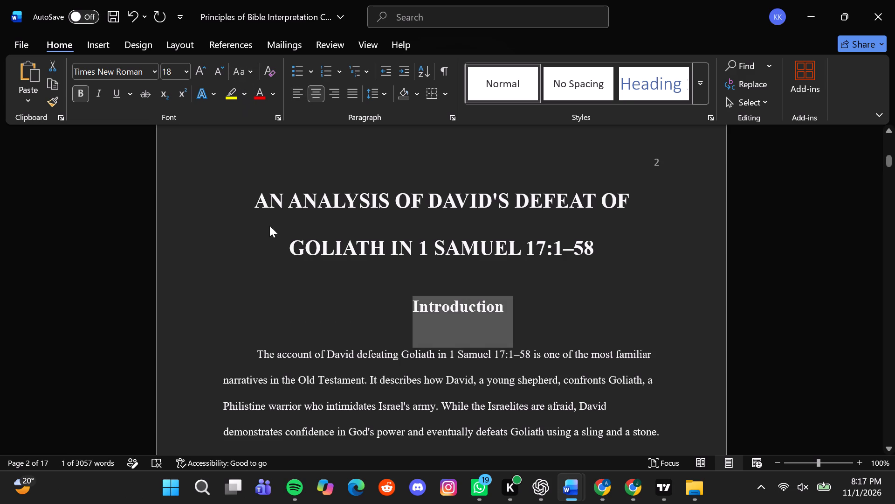
# Add an empty line above the NAME line on the cover page for the copied essay title.
pyautogui.scroll(13, 251, 217)
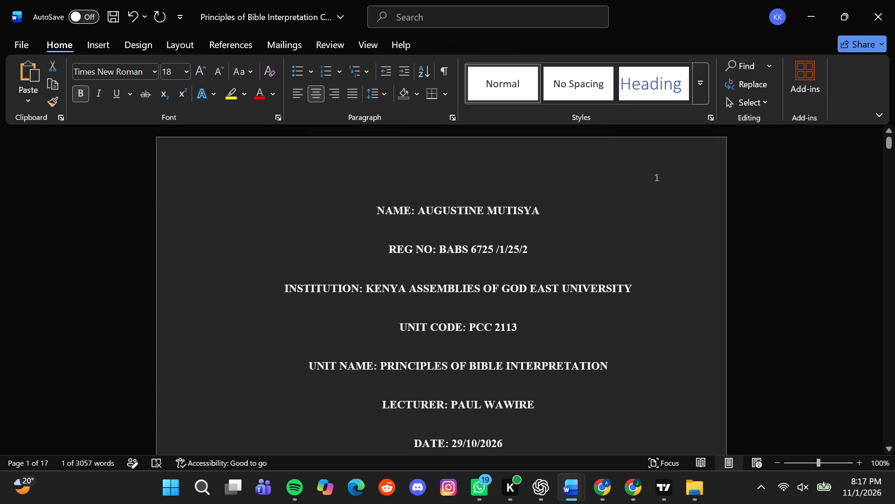
pyautogui.click(376, 210)
pyautogui.press('Return')
pyautogui.press('Up')
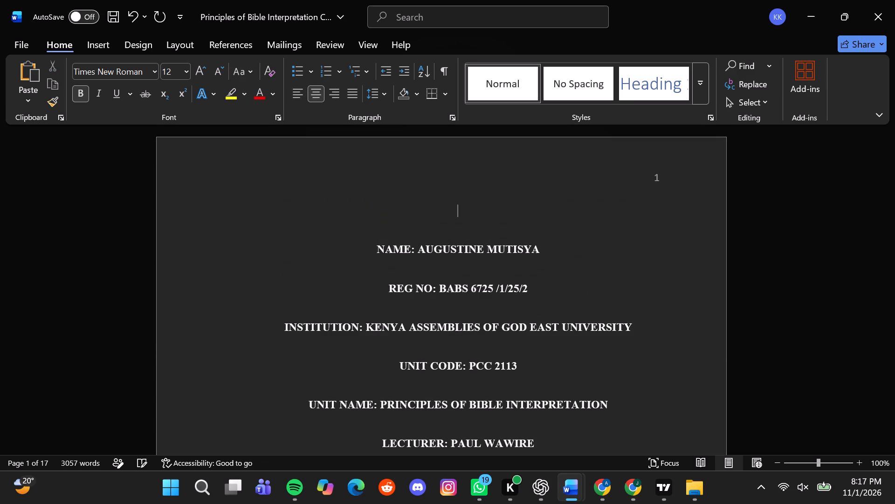
pyautogui.rightClick(463, 201)
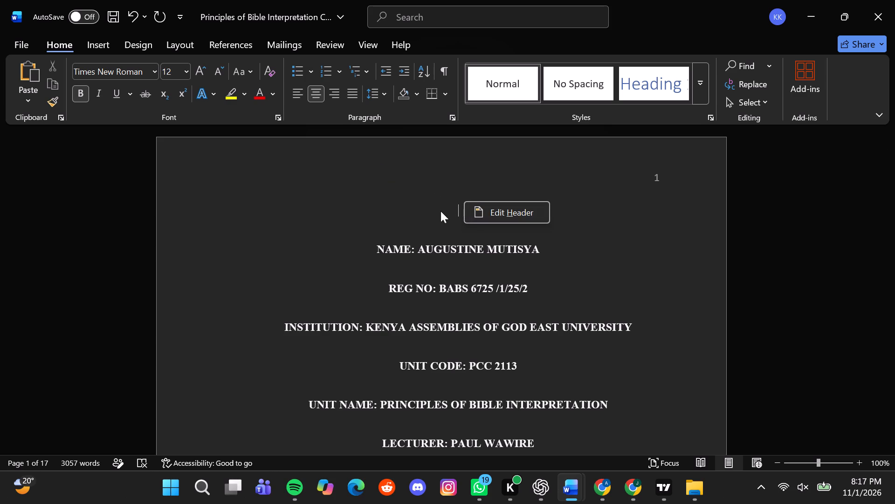
pyautogui.click(428, 180)
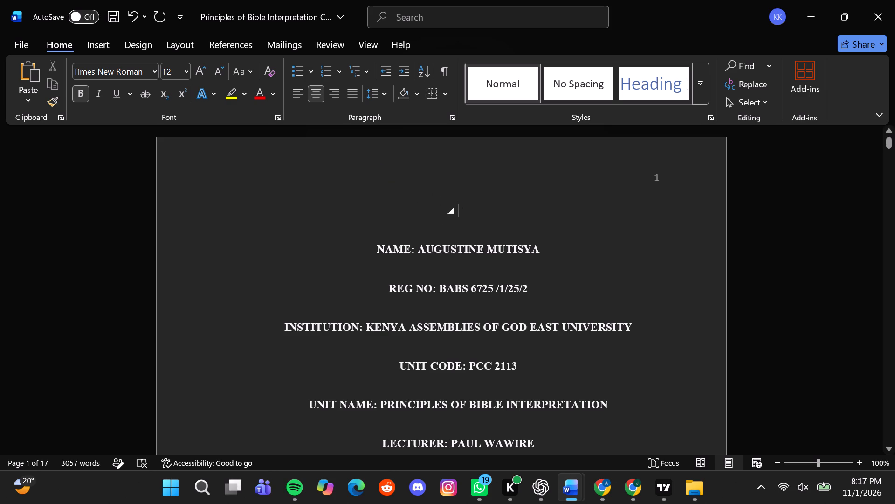
# Paste the copied essay title on the empty line above the NAME line of the cover page, keeping its source formatting.
pyautogui.rightClick(463, 210)
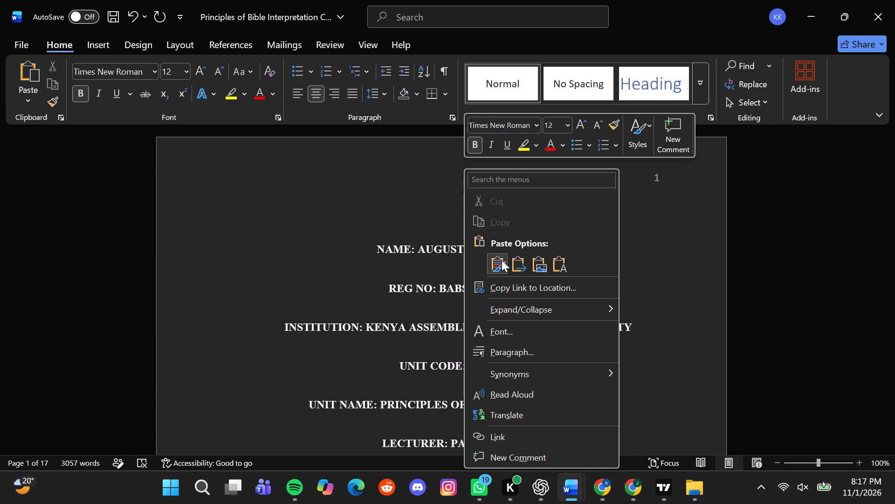
pyautogui.click(500, 262)
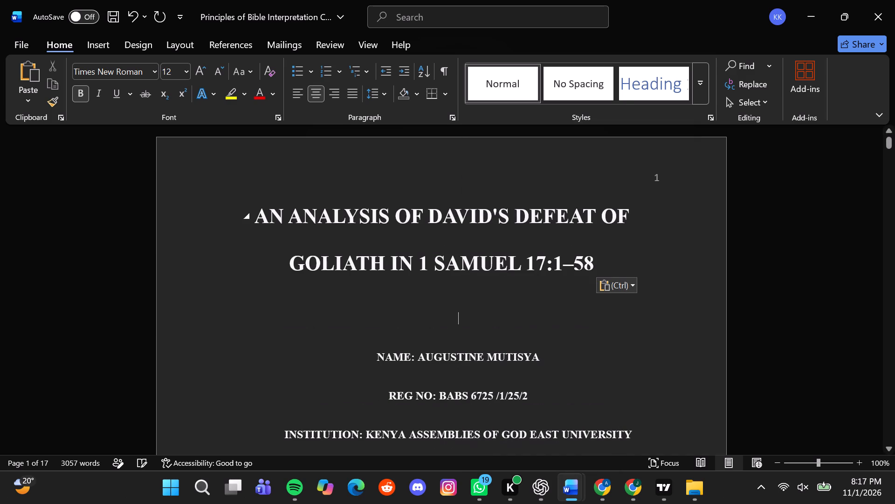
# Check the titles on the cover page and page 2, and save the document.
pyautogui.scroll(-1, 443, 360)
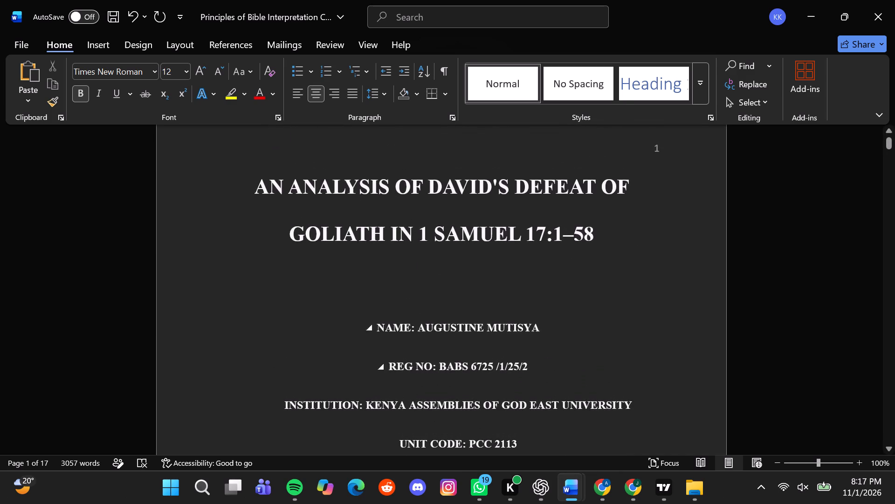
pyautogui.scroll(-5, 443, 360)
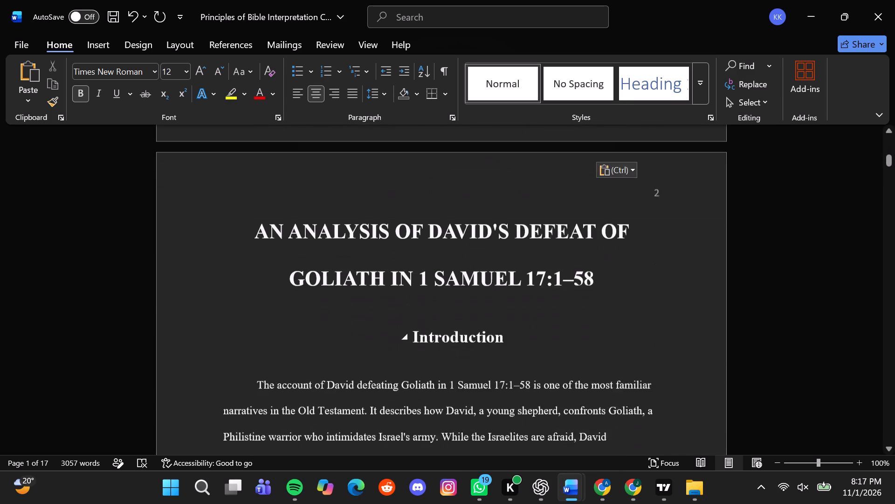
pyautogui.tripleClick(113, 15)
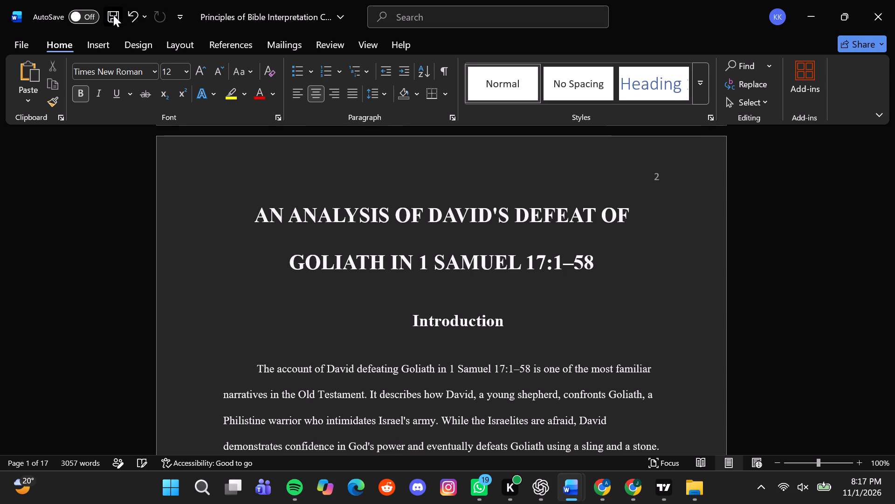
pyautogui.tripleClick(113, 15)
pyautogui.tripleClick(113, 15)
pyautogui.click(113, 15)
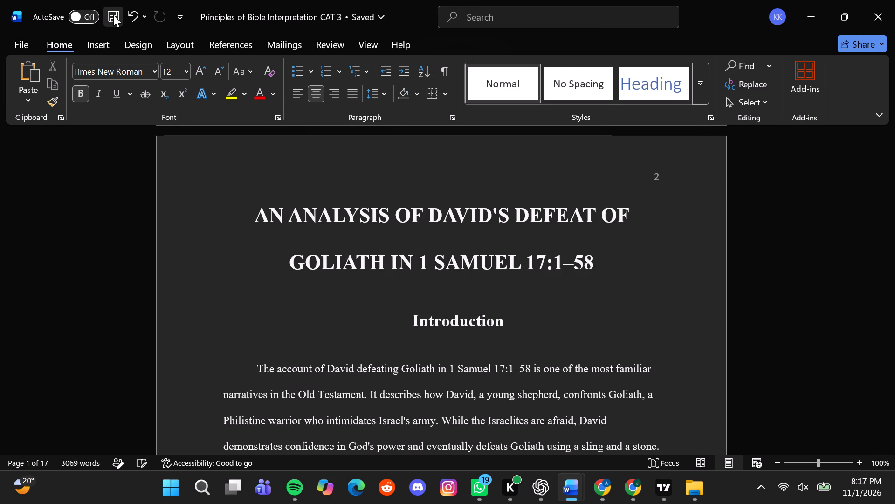
pyautogui.scroll(-5, 286, 320)
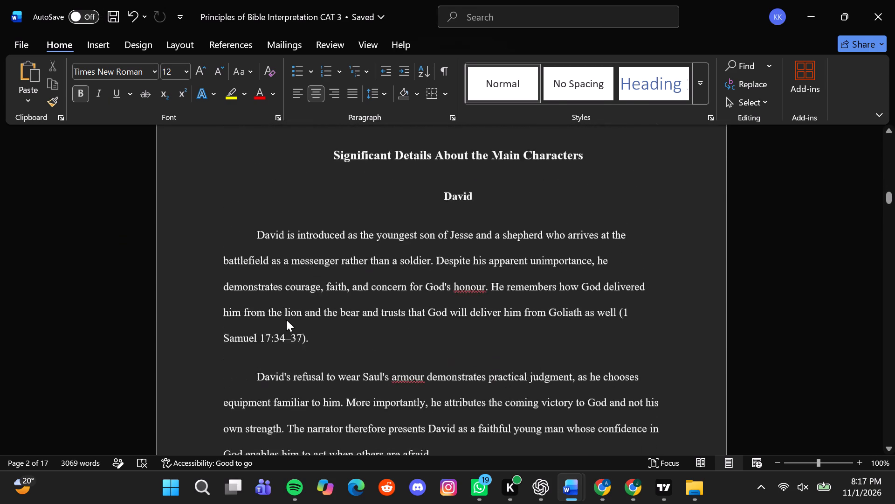
pyautogui.scroll(-9, 286, 320)
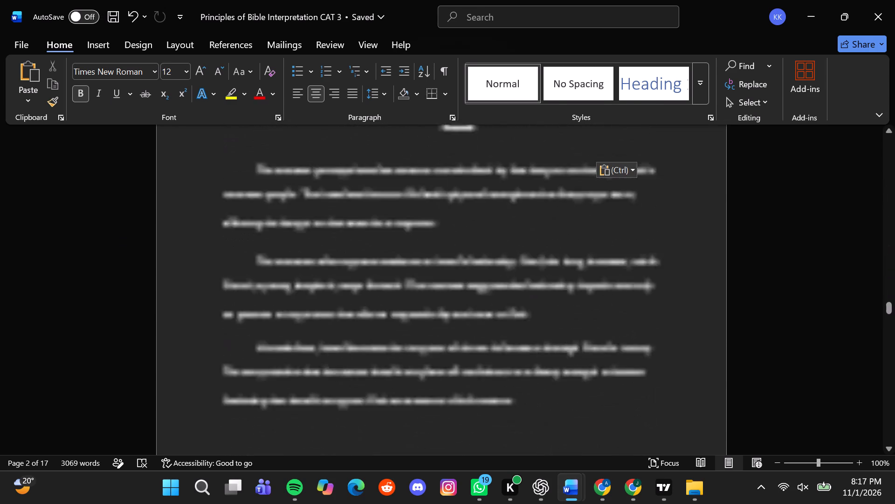